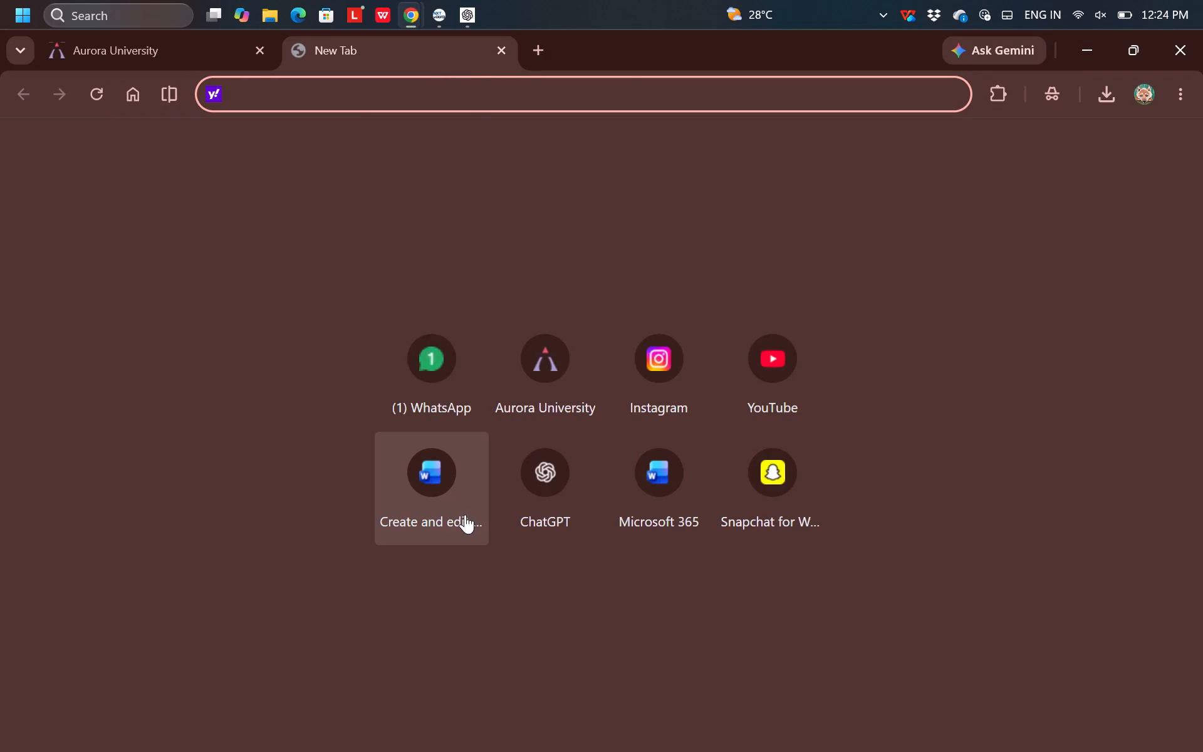
Open Word for the web and load the recent document M7 Youngs Double Slit Lab.
click(462, 464)
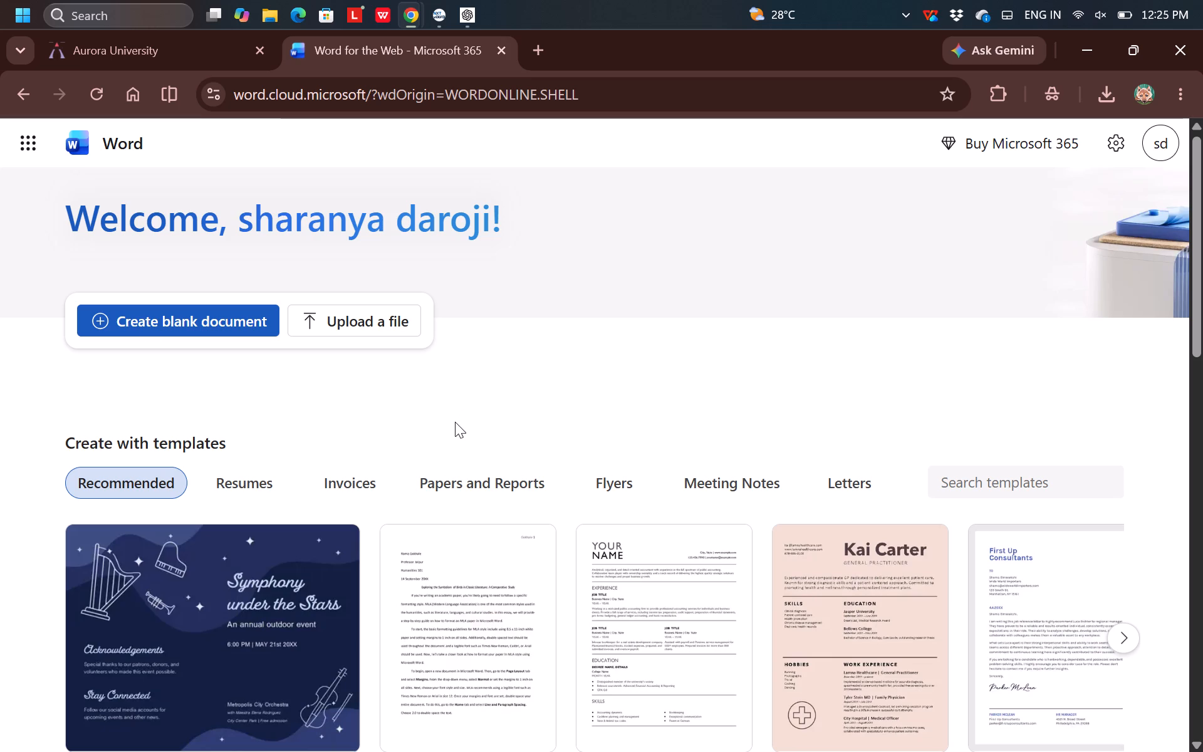
scroll(269, 535, down, 6)
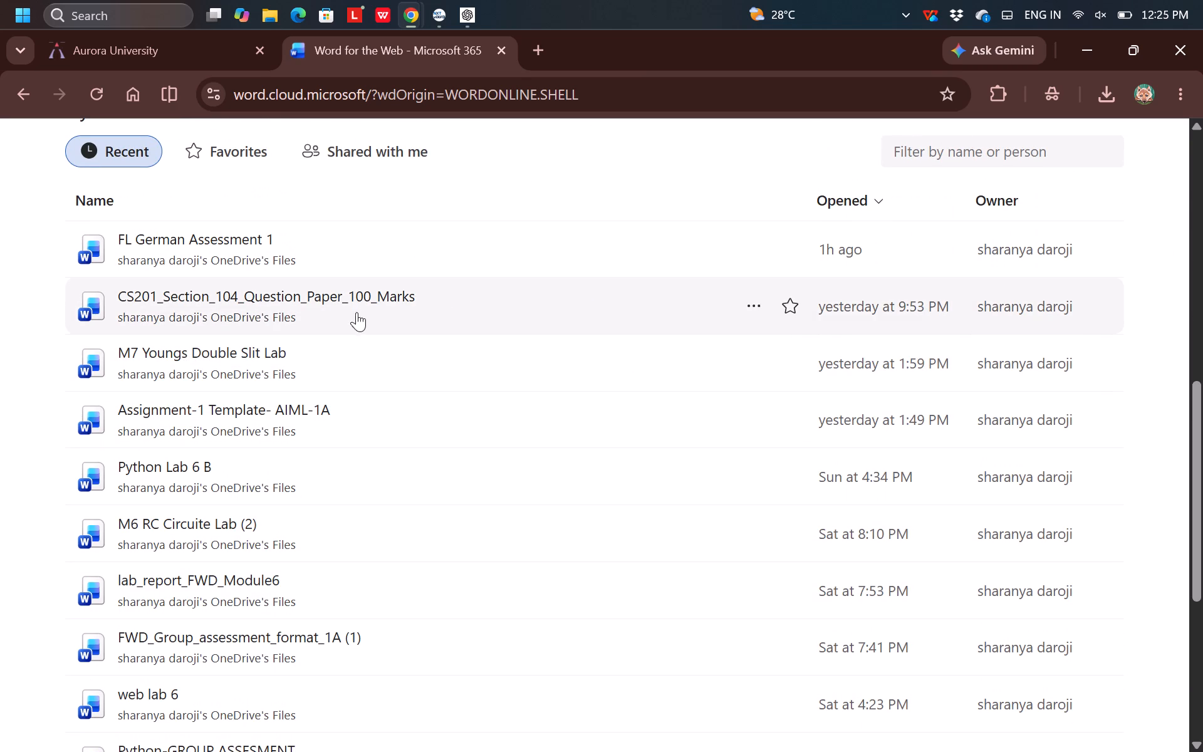
click(335, 360)
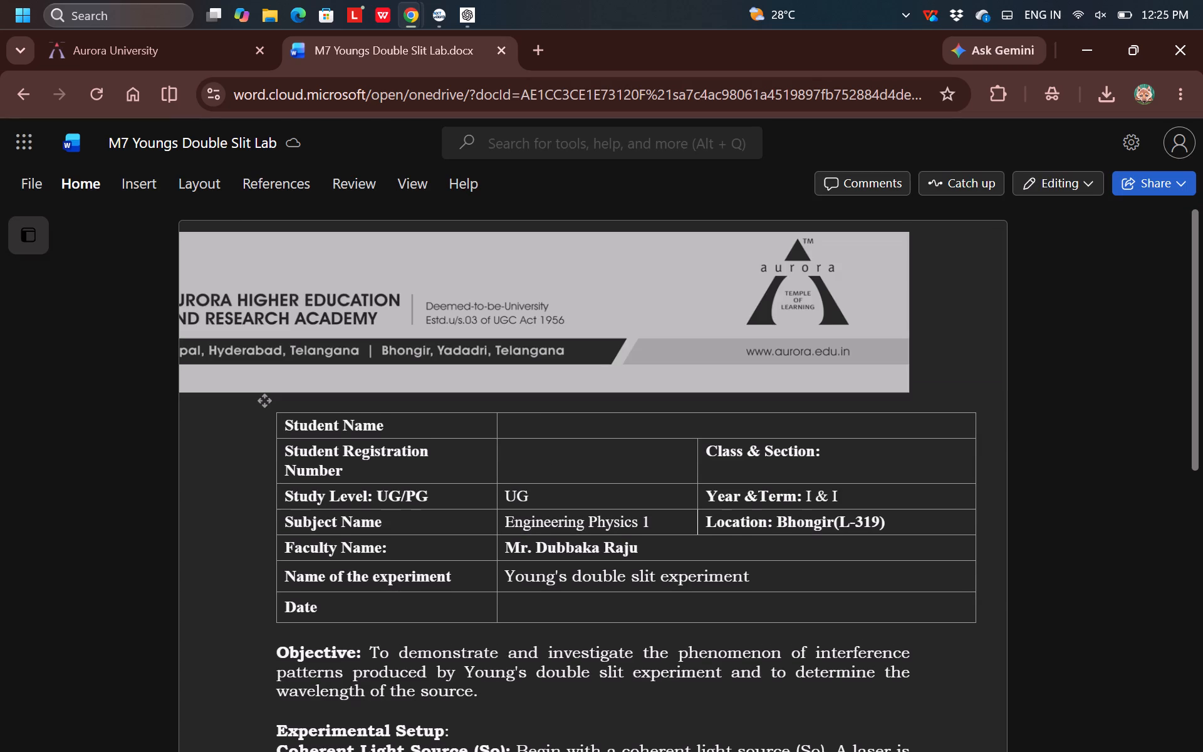
Examine the lab document's circuit diagram, procedure and data sections to locate the simulation link.
scroll(570, 513, down, 9)
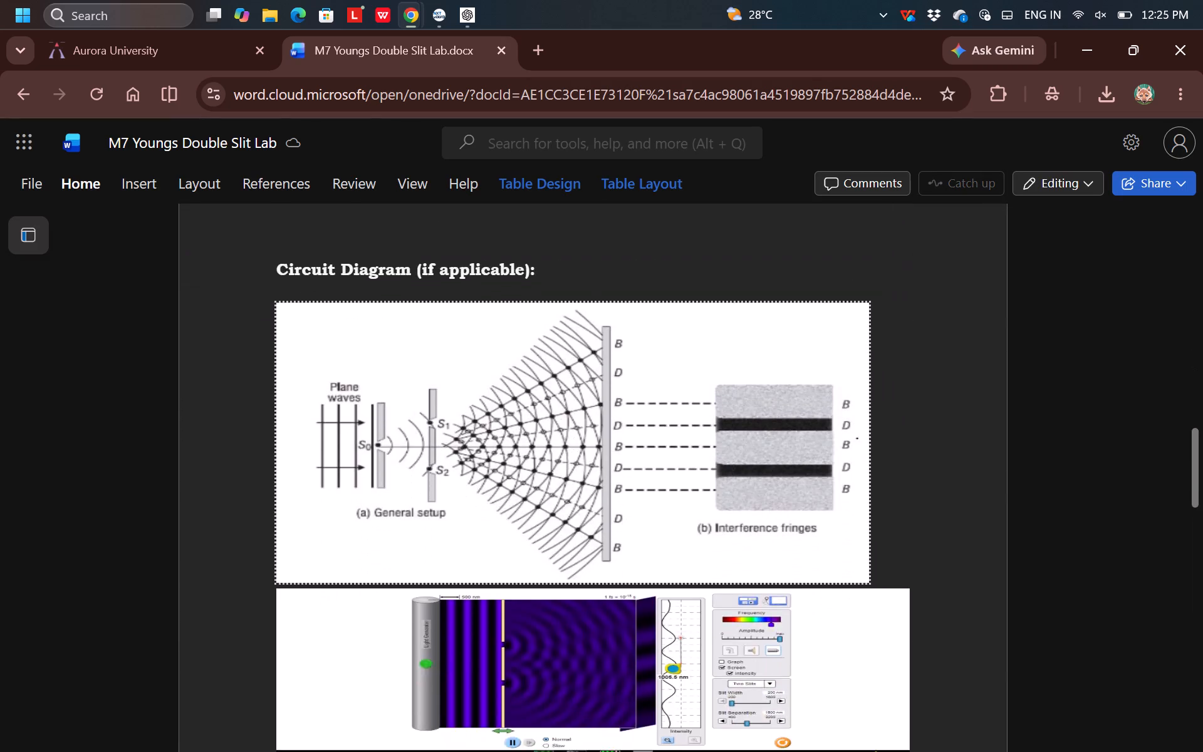
scroll(570, 513, down, 1)
scroll(570, 513, up, 4)
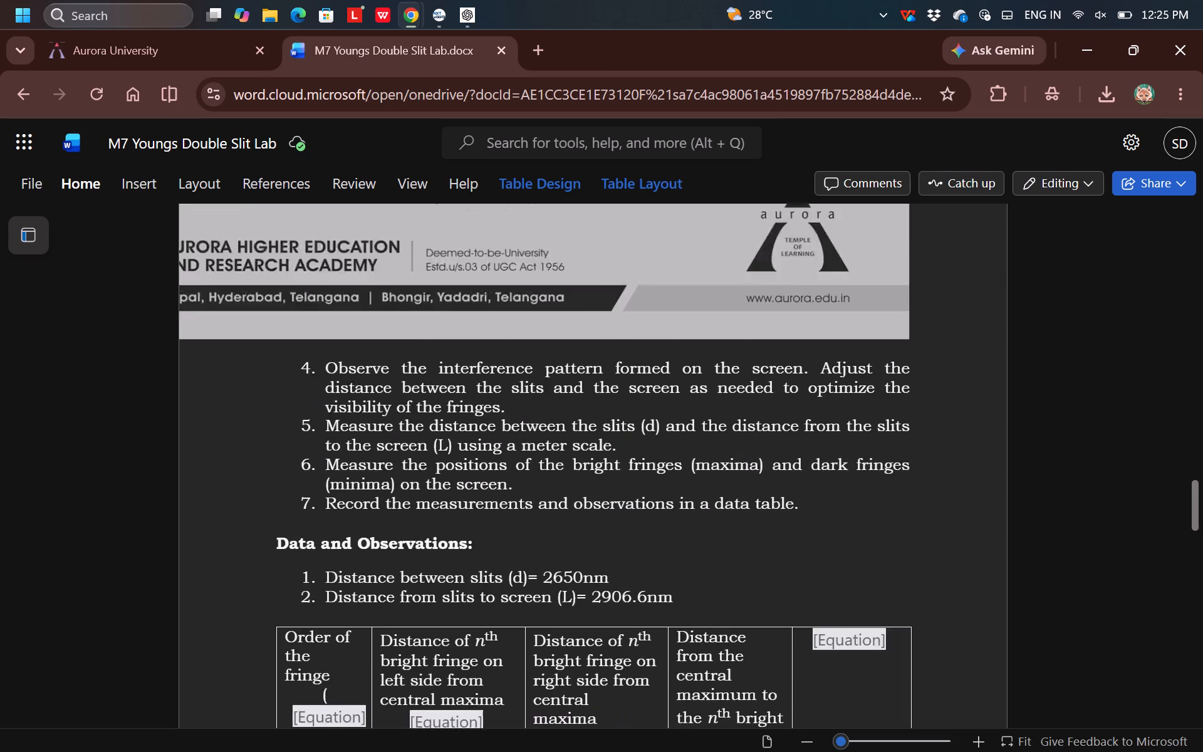
scroll(570, 513, up, 5)
scroll(509, 449, down, 1)
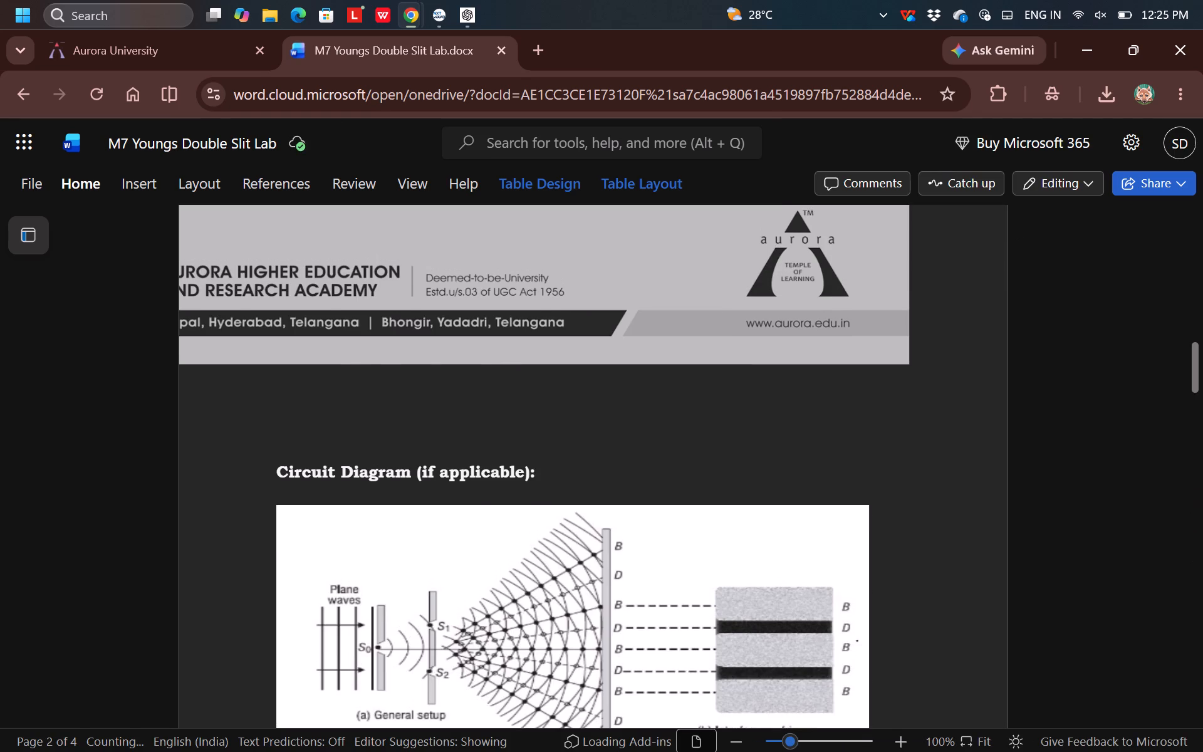
scroll(503, 452, down, 2)
Follow the PhET wave-interference simulation link beneath the simulation picture in the lab document.
click(492, 447)
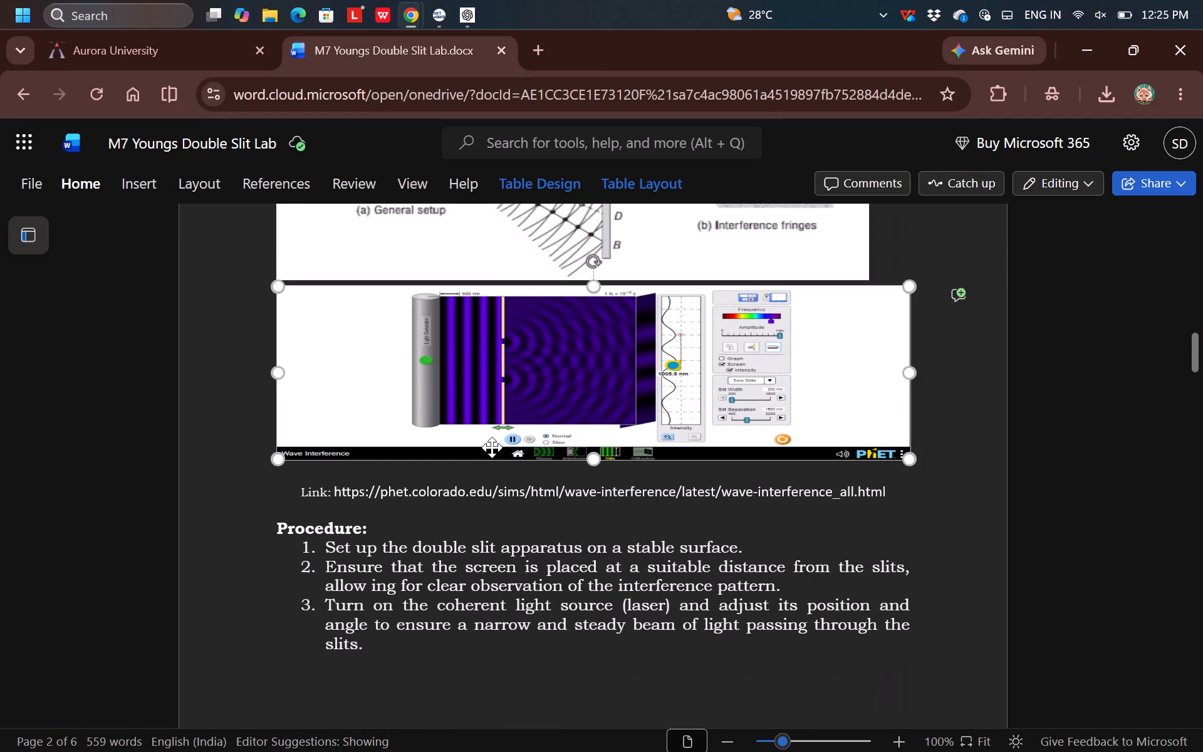
double_click(448, 492)
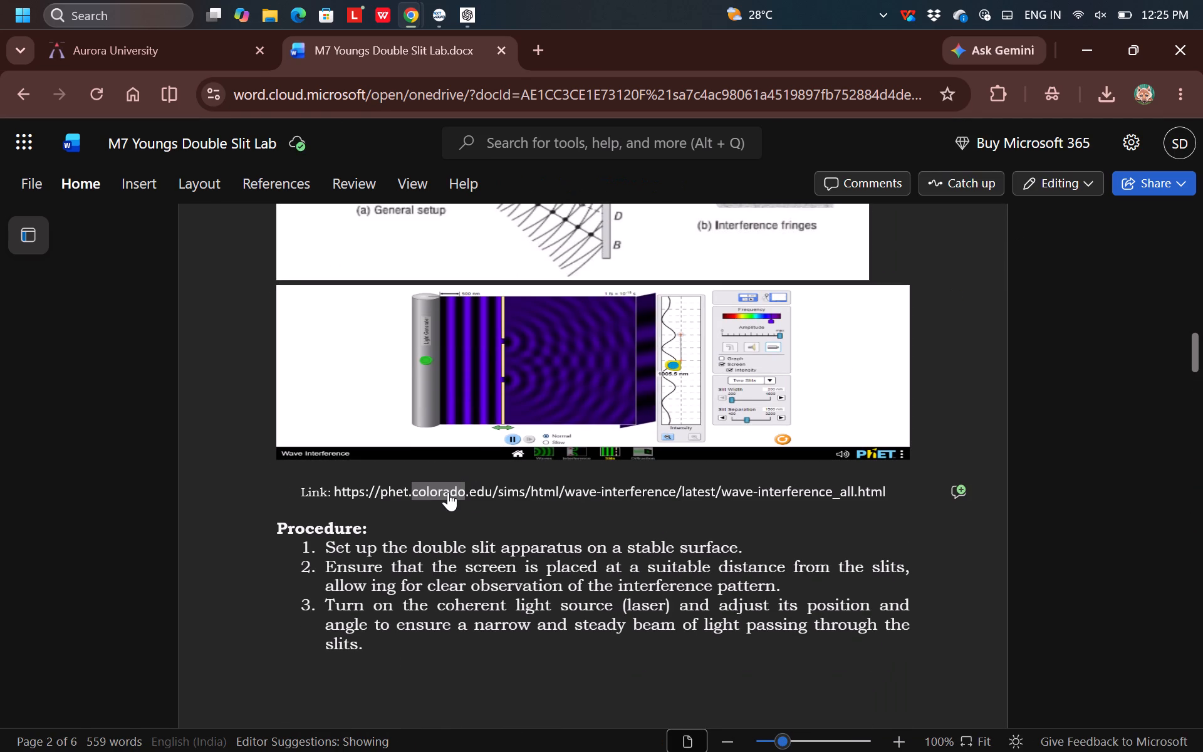
double_click(476, 490)
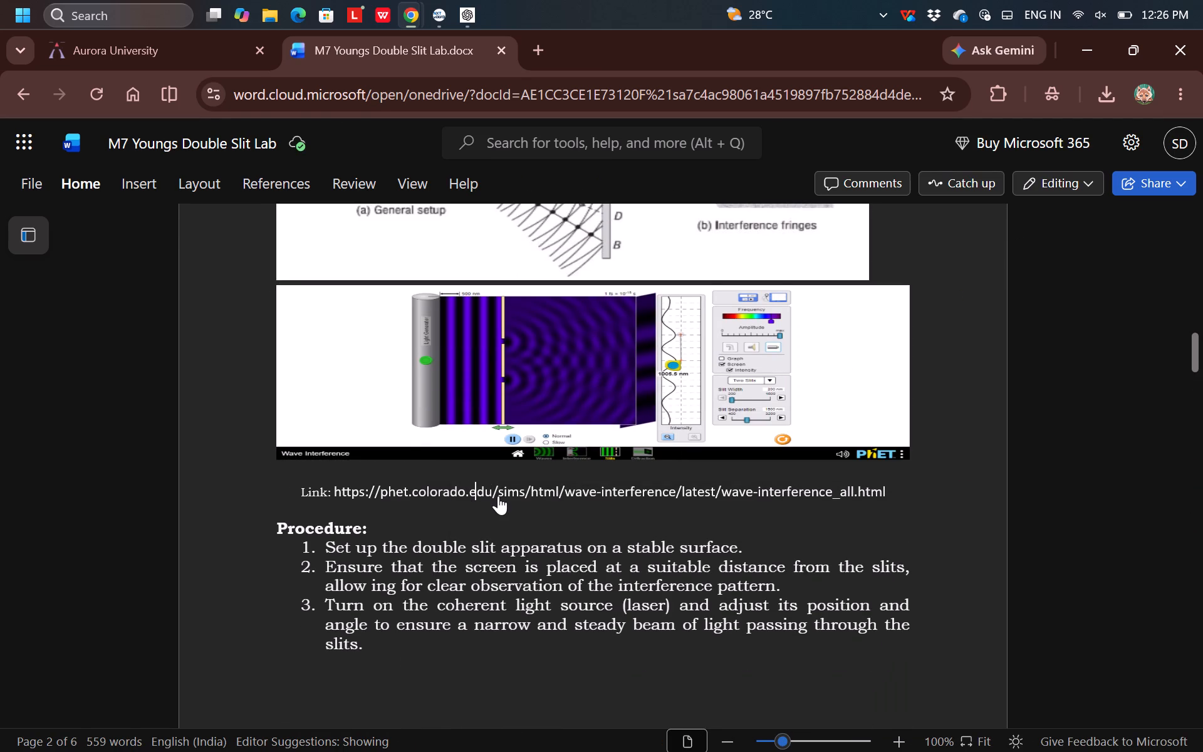
drag(499, 495, 508, 492)
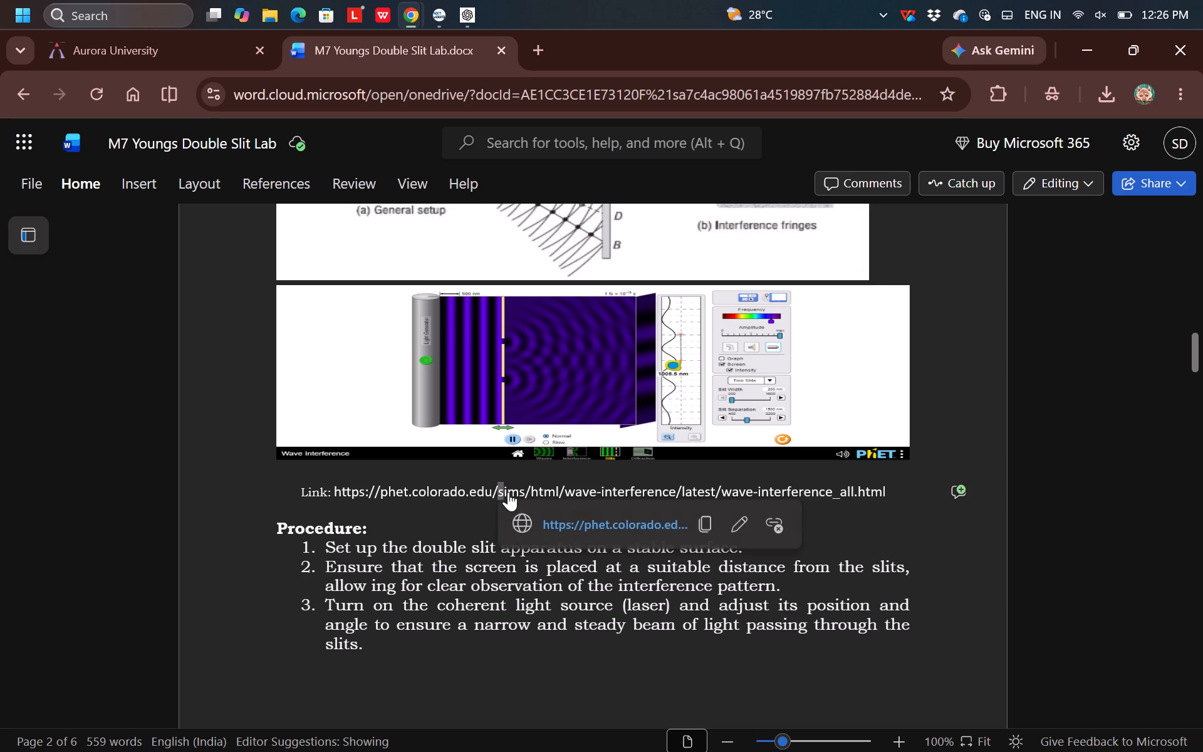
drag(508, 492, 524, 528)
click(524, 528)
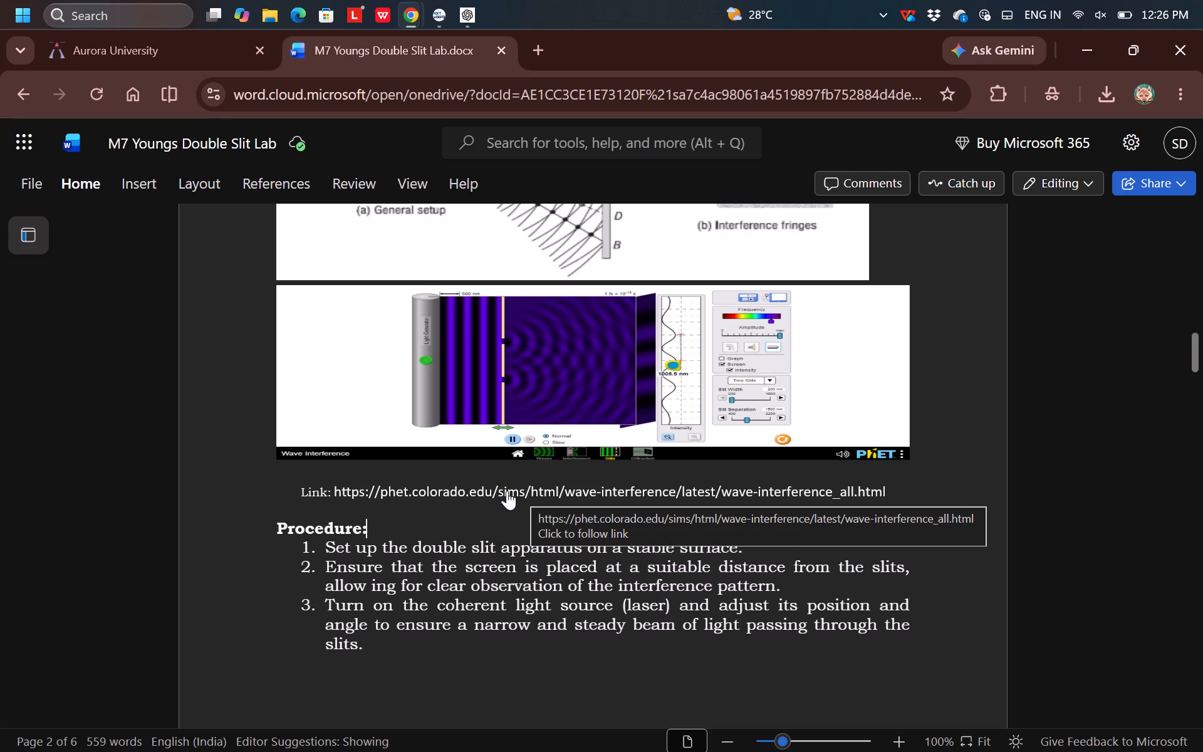
double_click(507, 491)
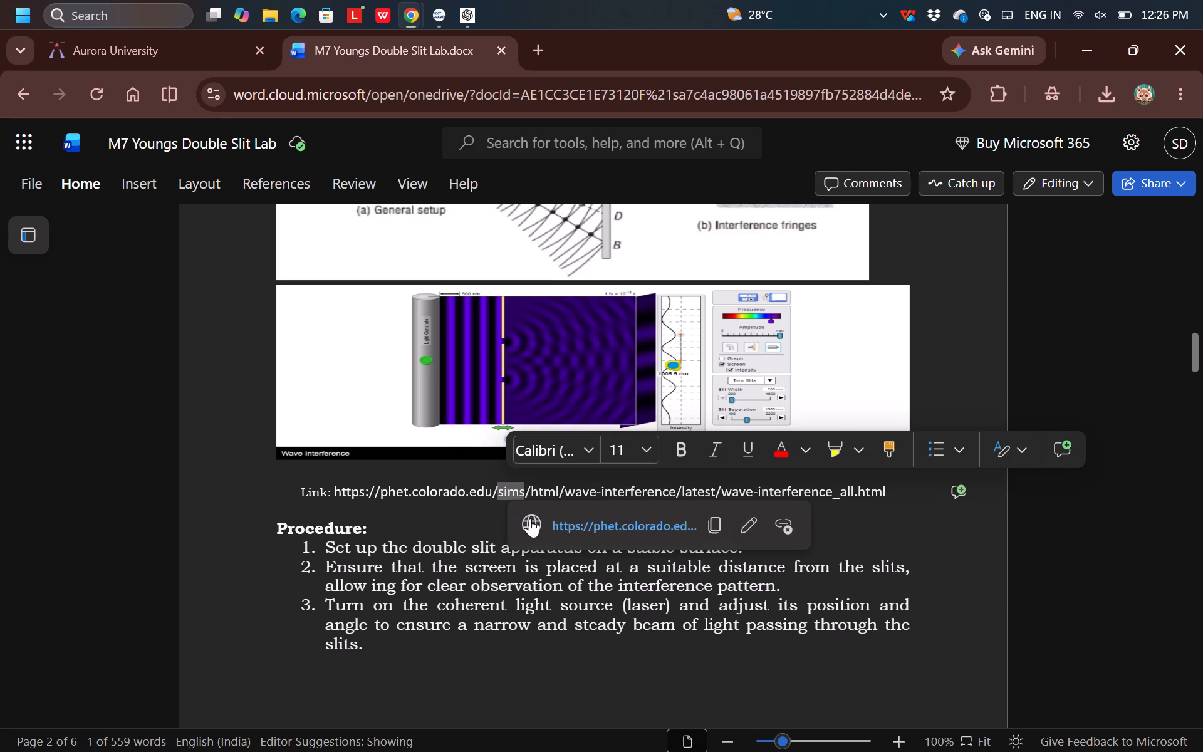
click(530, 518)
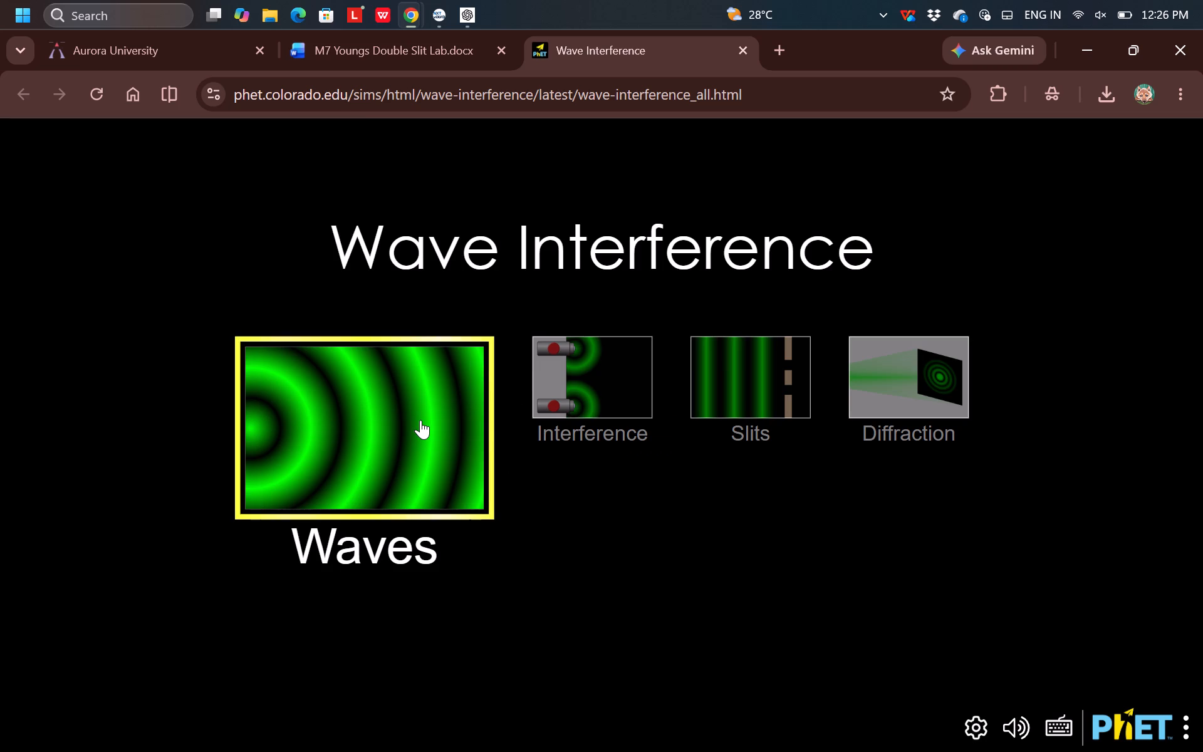
Enter the Wave Interference simulation and go to its Slits screen.
scroll(420, 420, down, 4)
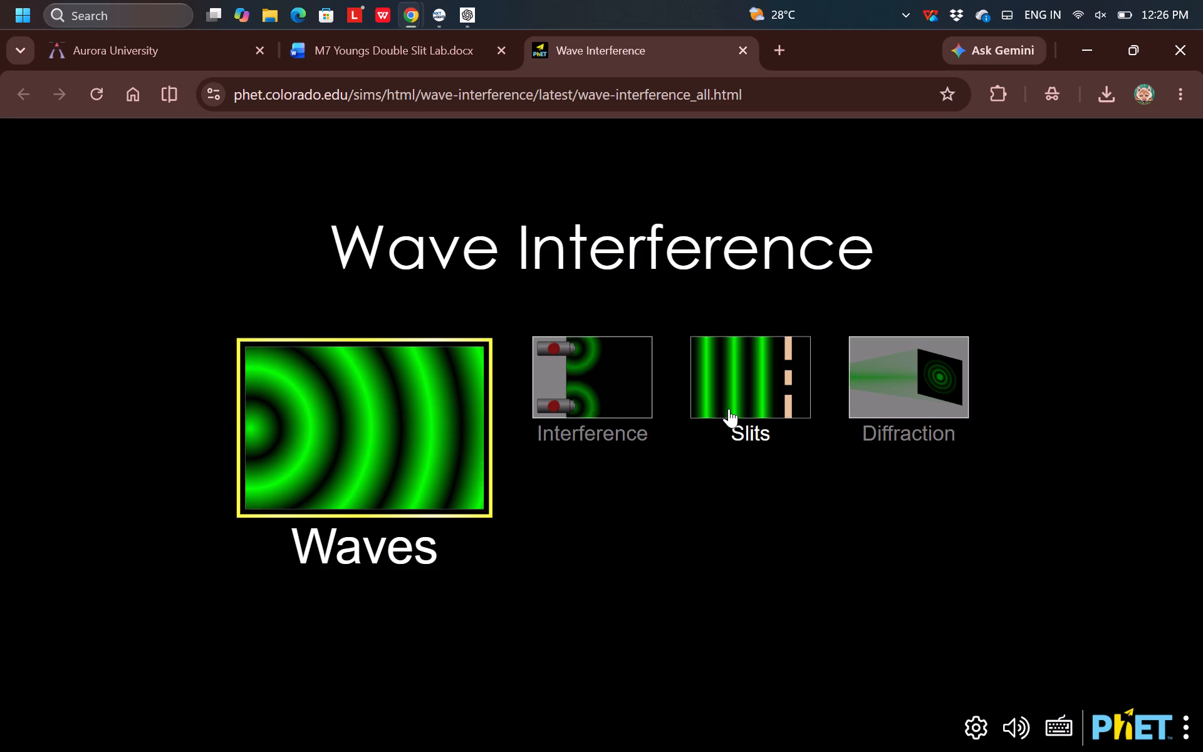
scroll(576, 501, down, 1)
click(434, 473)
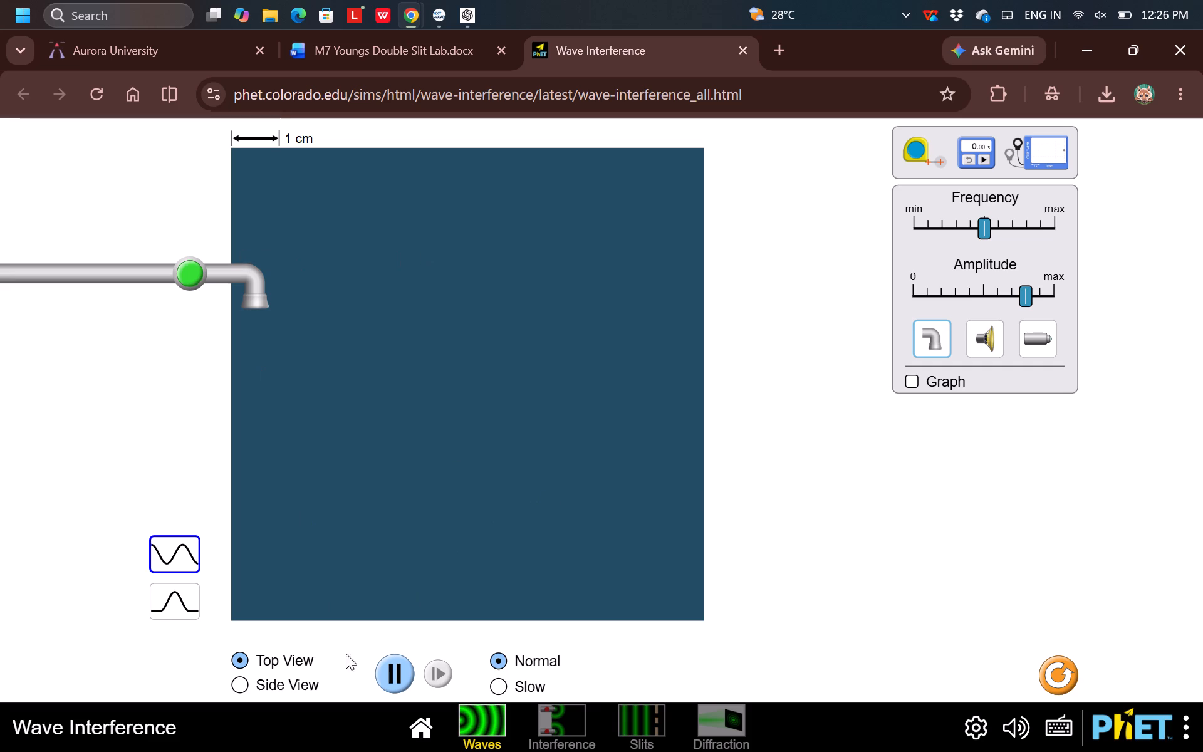
click(561, 733)
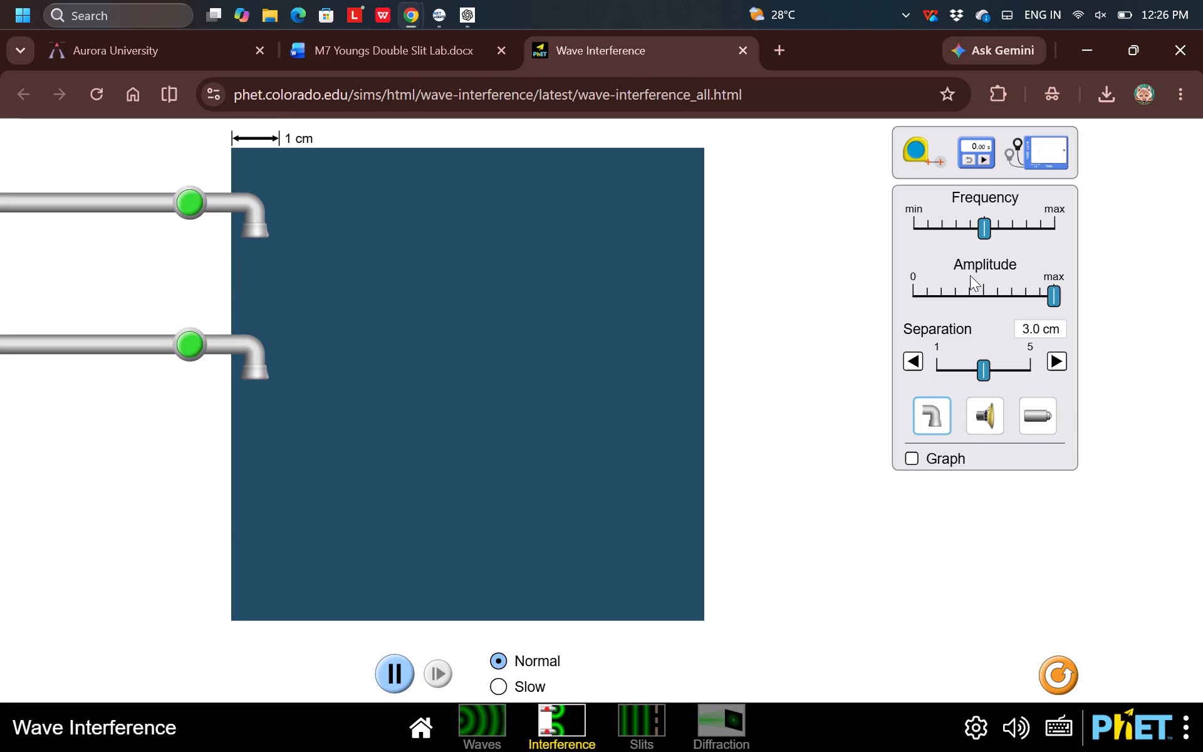
click(644, 732)
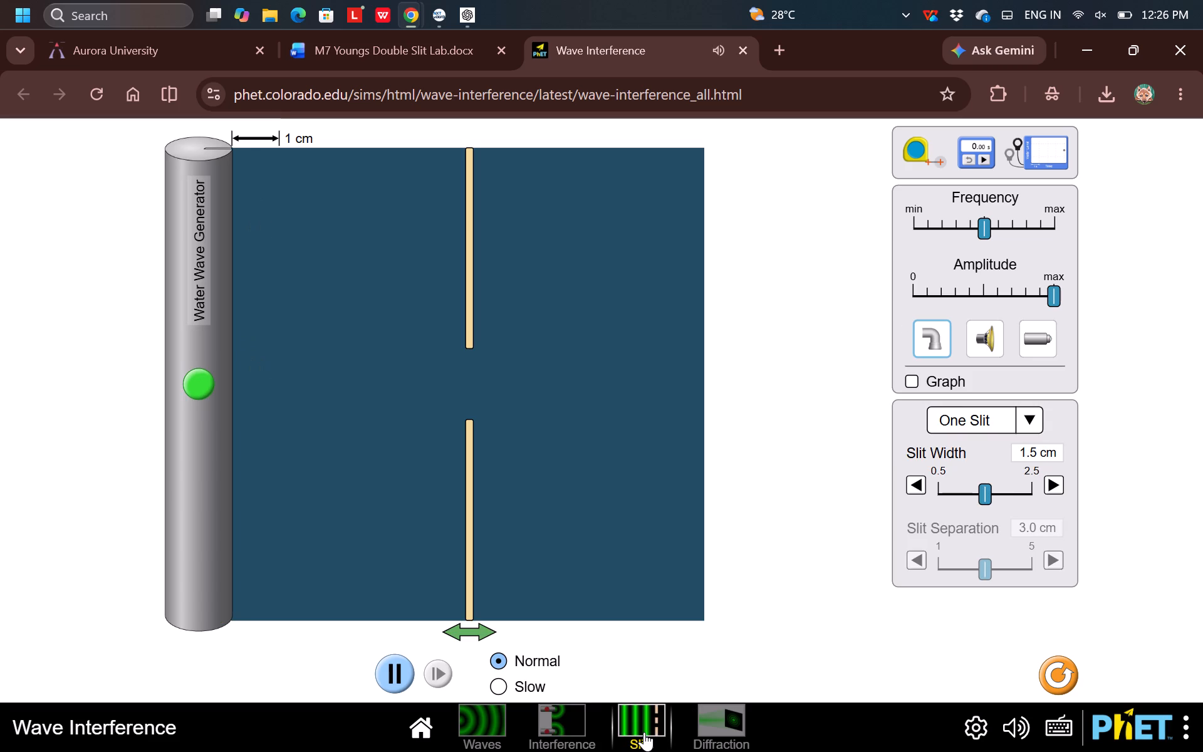
Start the water wave generator and change the barrier from one slit to Two Slits.
click(204, 395)
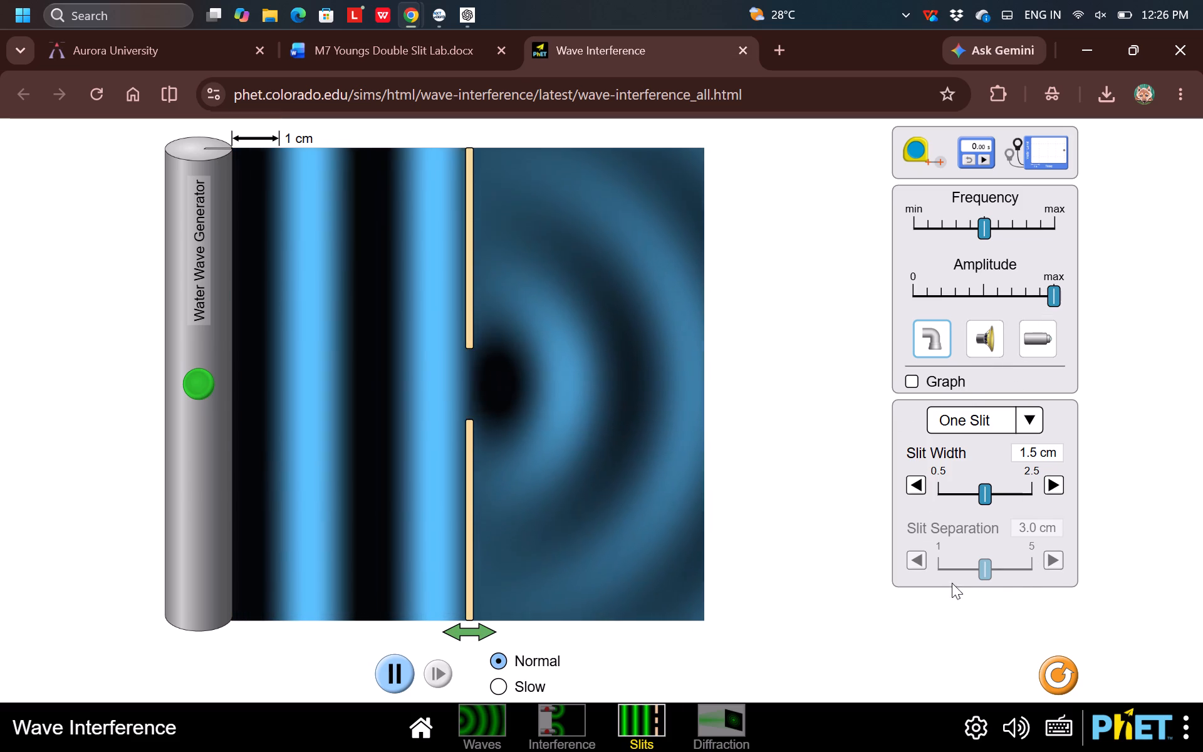
click(1023, 407)
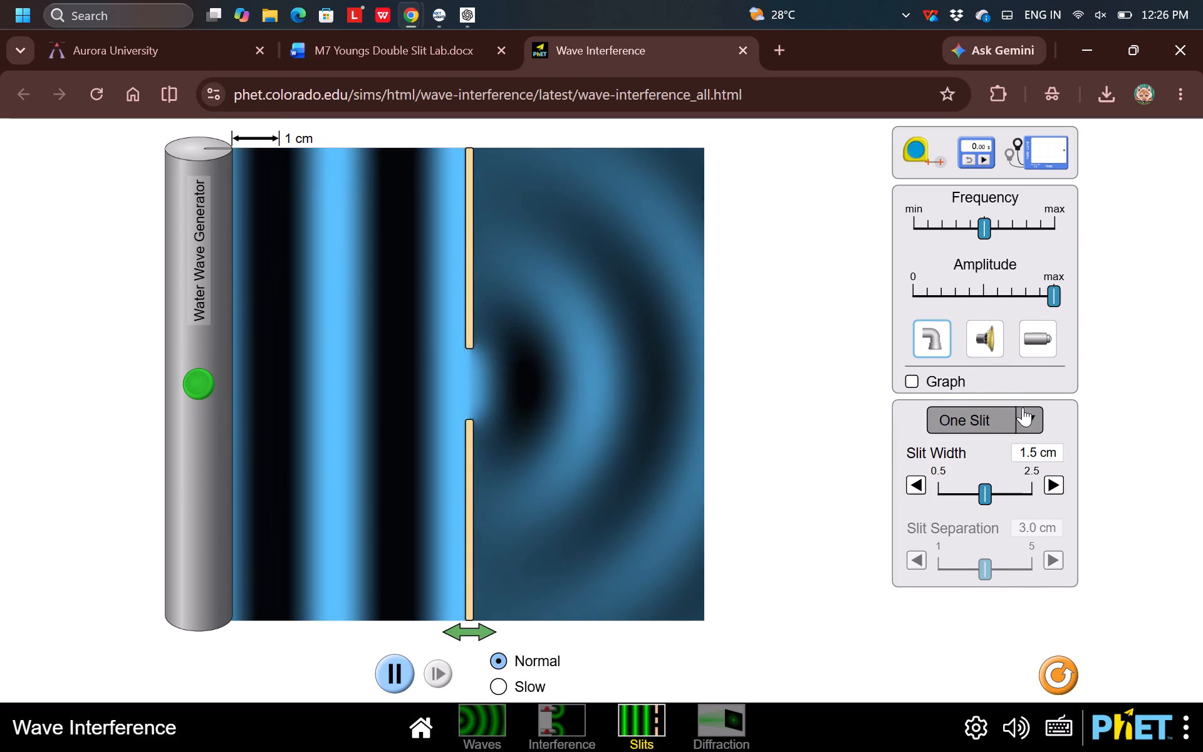
click(973, 462)
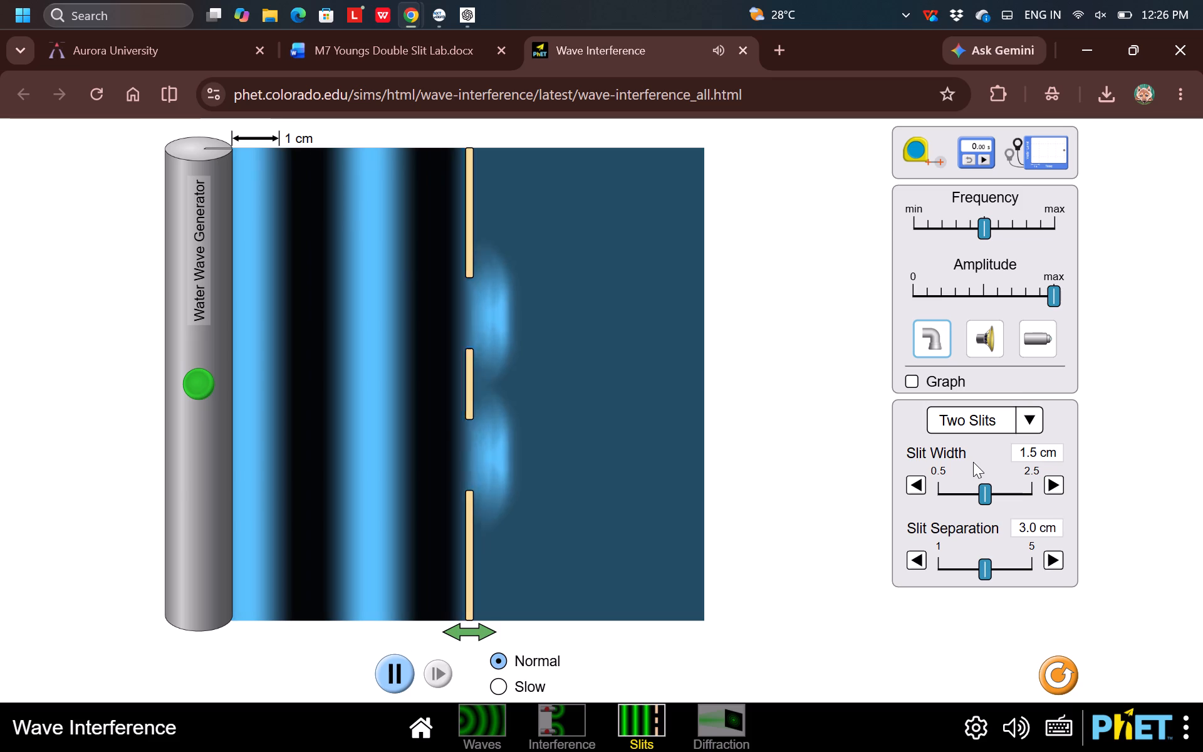
click(839, 438)
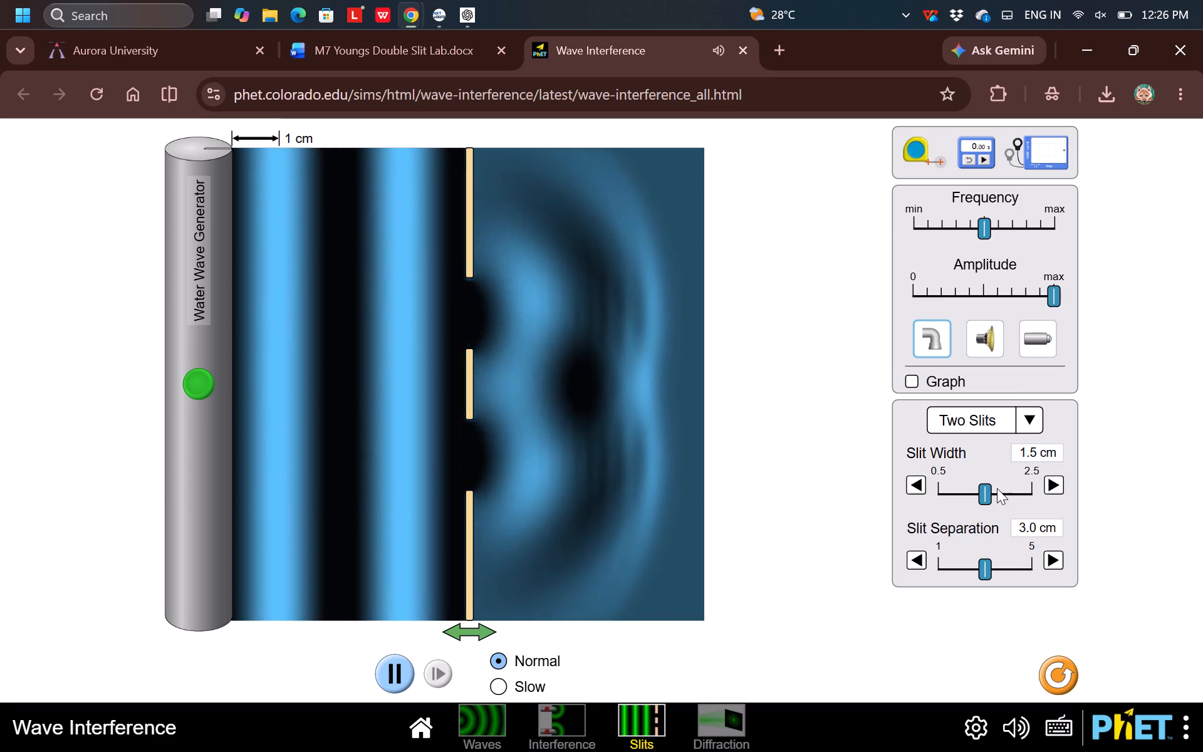
Set the slit width of the water wave barrier to 2.1 cm.
drag(981, 493, 1023, 498)
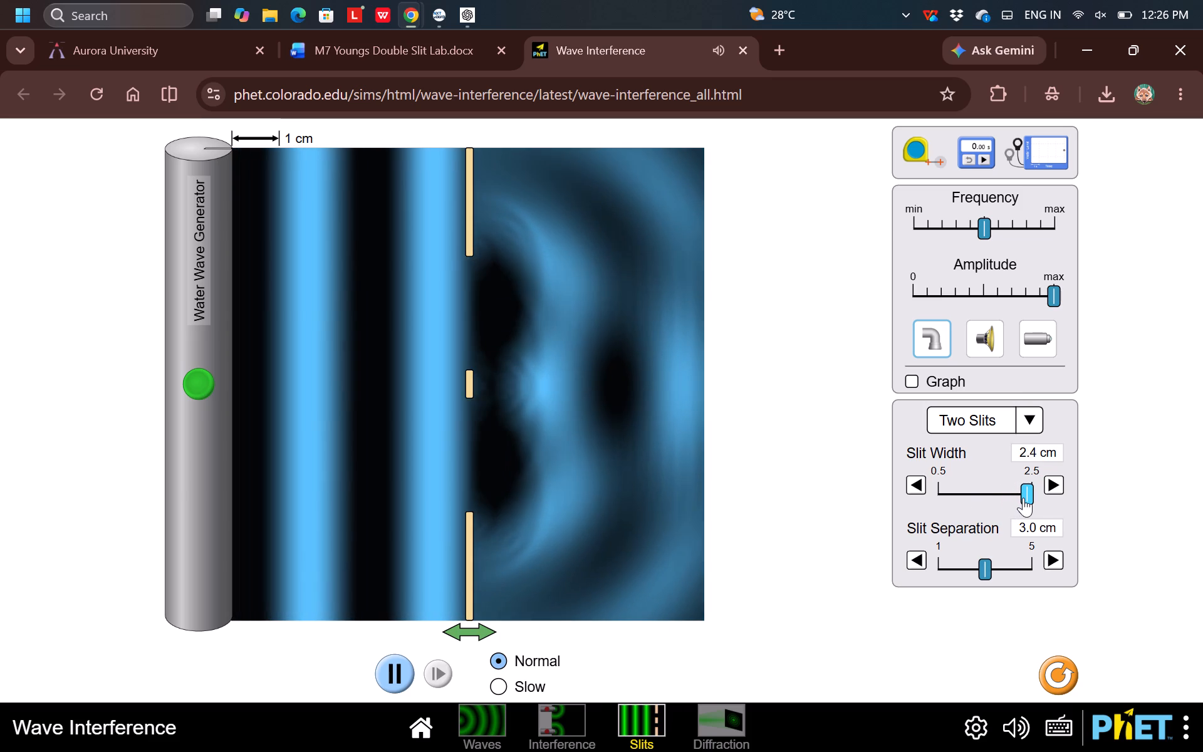
drag(1023, 498, 1009, 499)
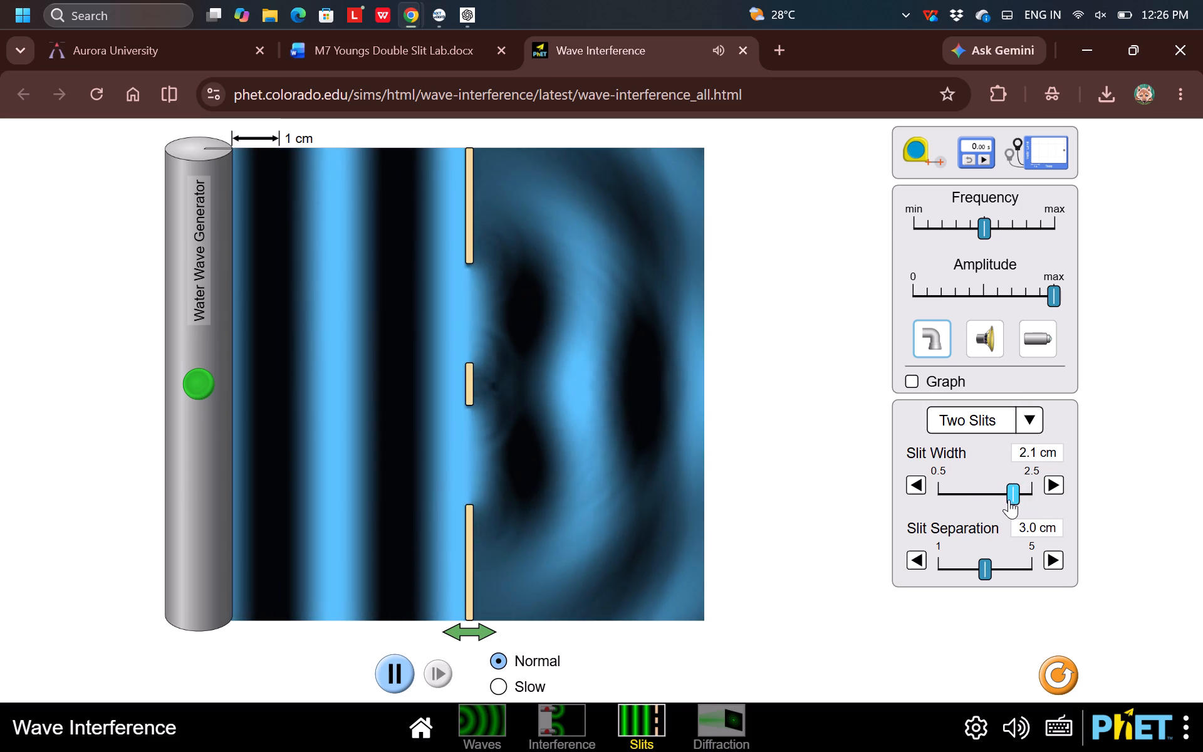
Vary the slit separation across its range, up to 5.0 cm and back down, leaving it at 1.0 cm.
drag(984, 565, 1039, 563)
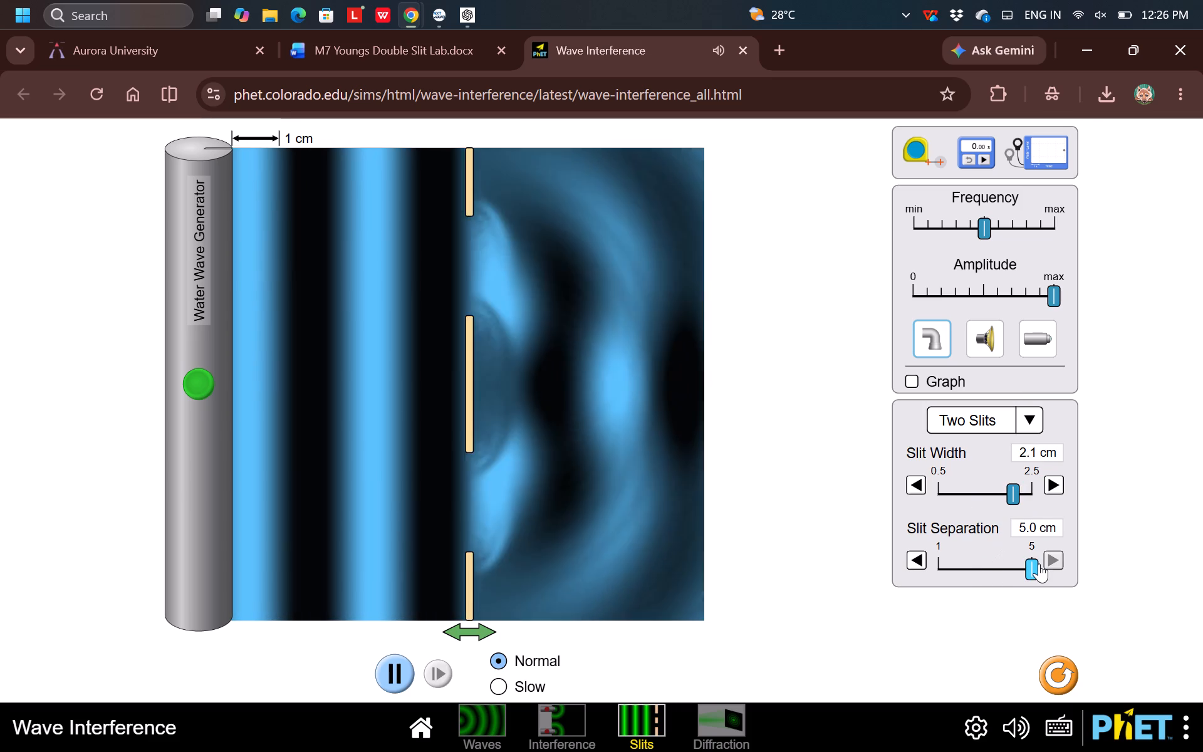
drag(1039, 563, 1051, 568)
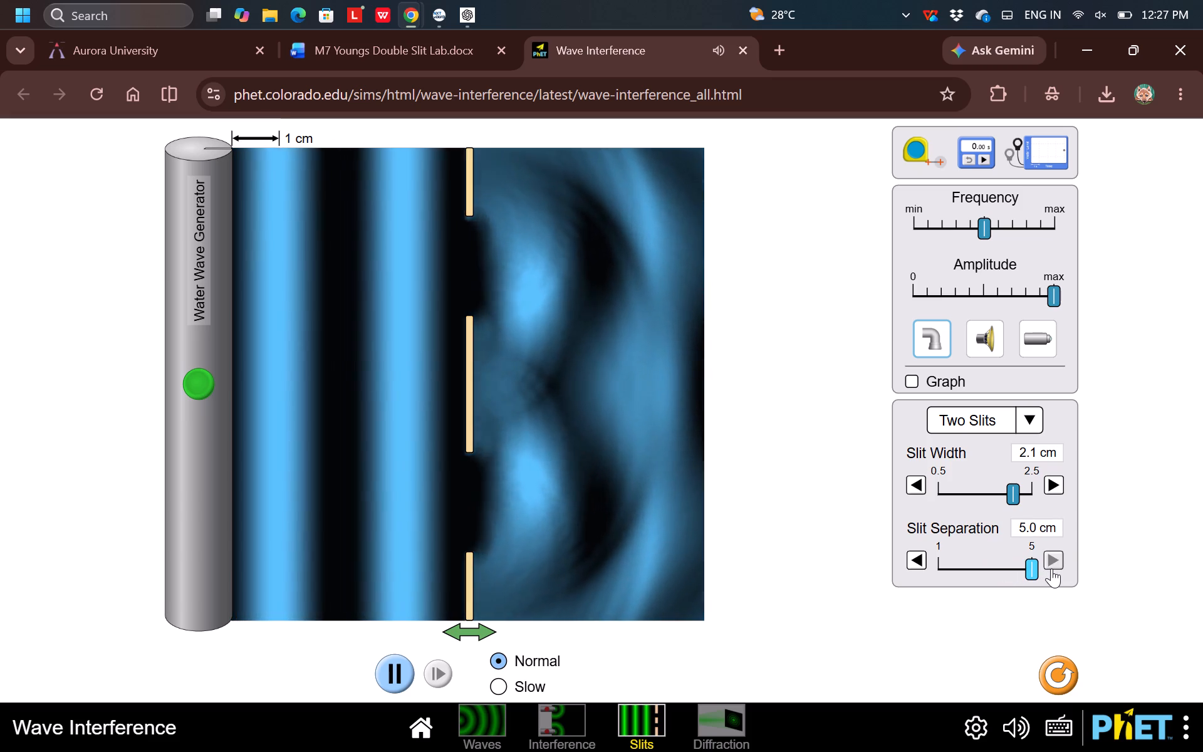
drag(1051, 568, 985, 585)
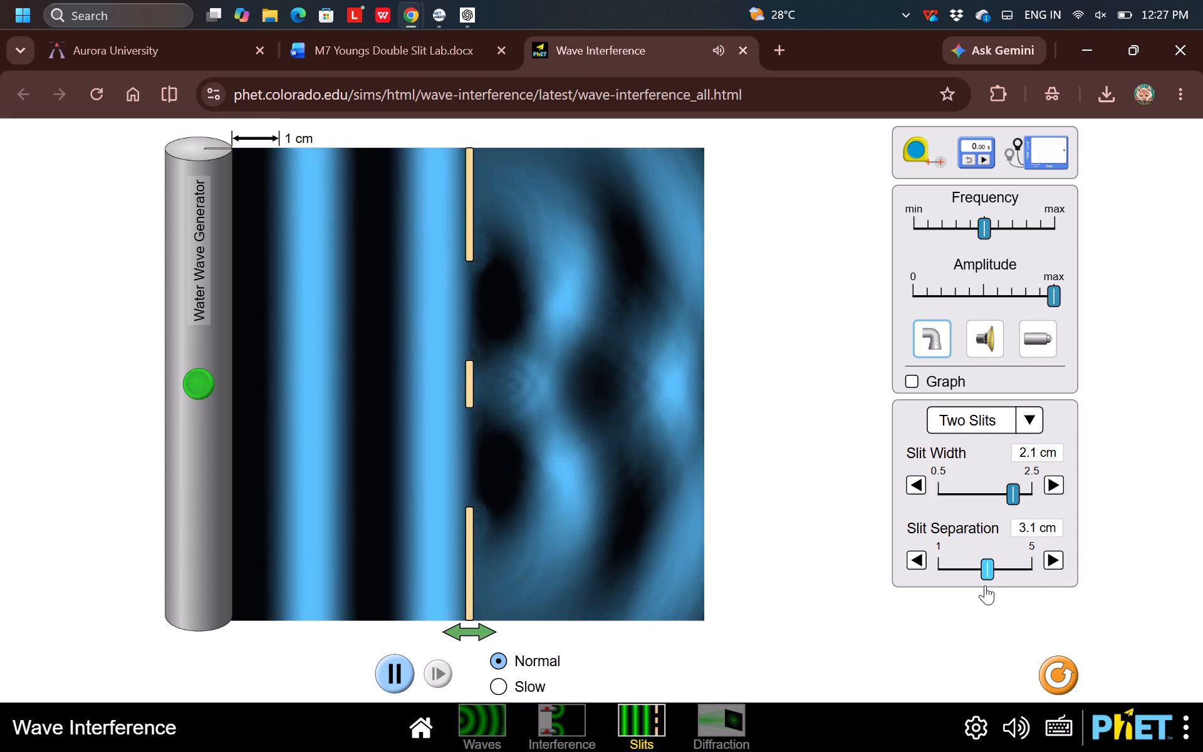
drag(985, 585, 965, 588)
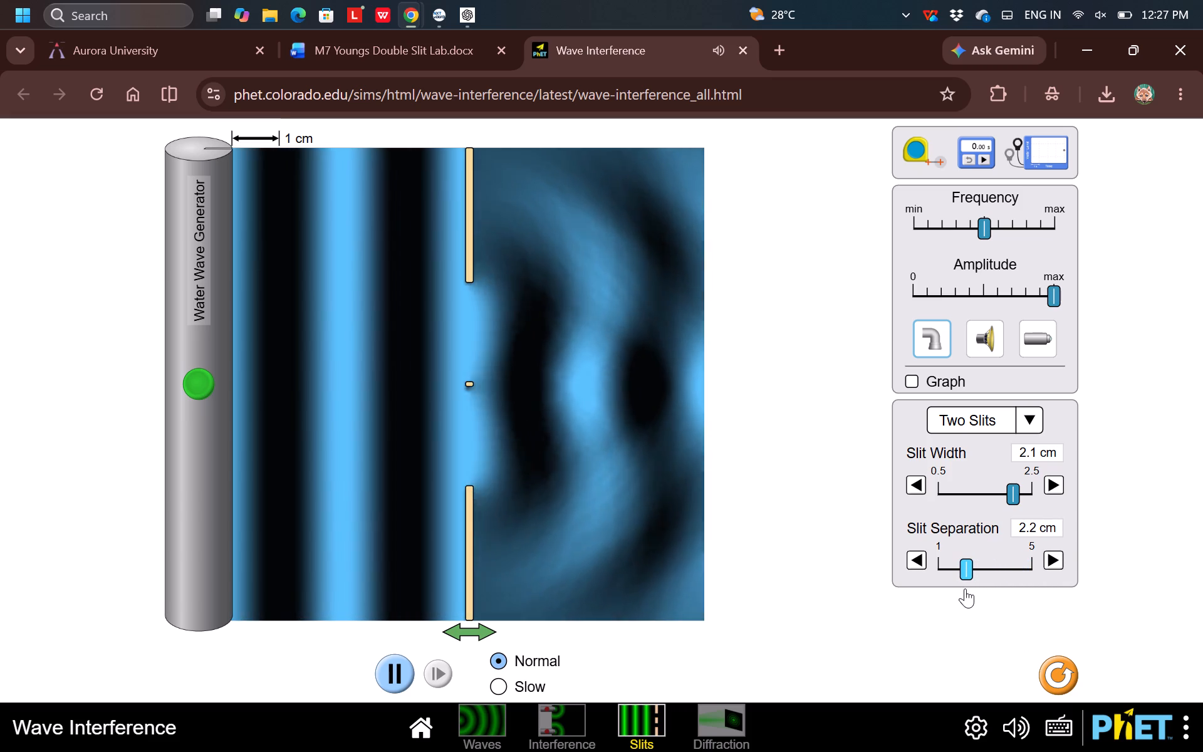
drag(965, 588, 959, 589)
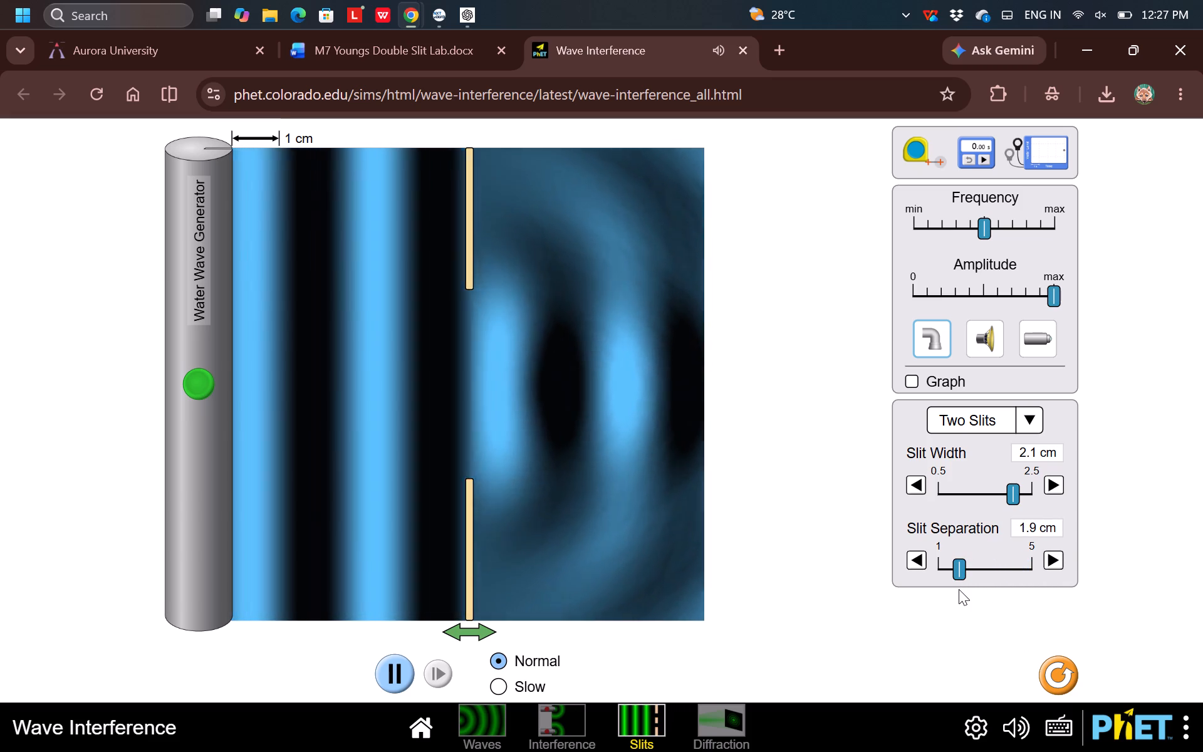
drag(959, 575, 926, 578)
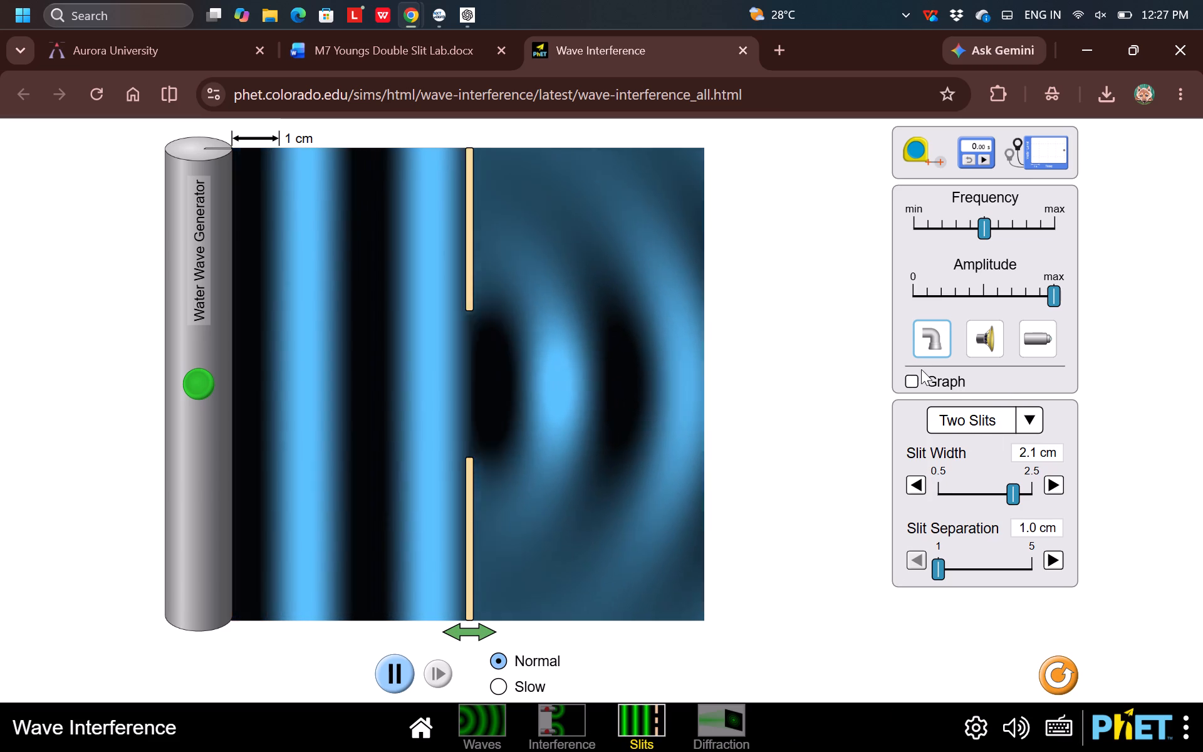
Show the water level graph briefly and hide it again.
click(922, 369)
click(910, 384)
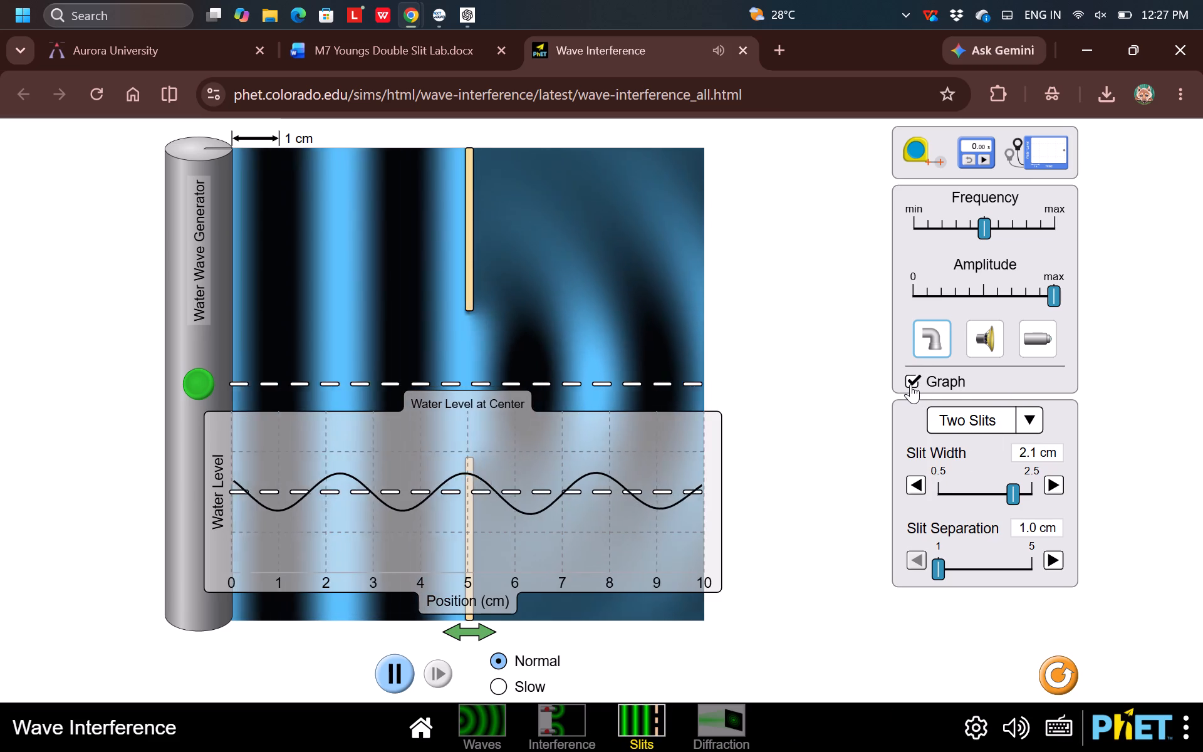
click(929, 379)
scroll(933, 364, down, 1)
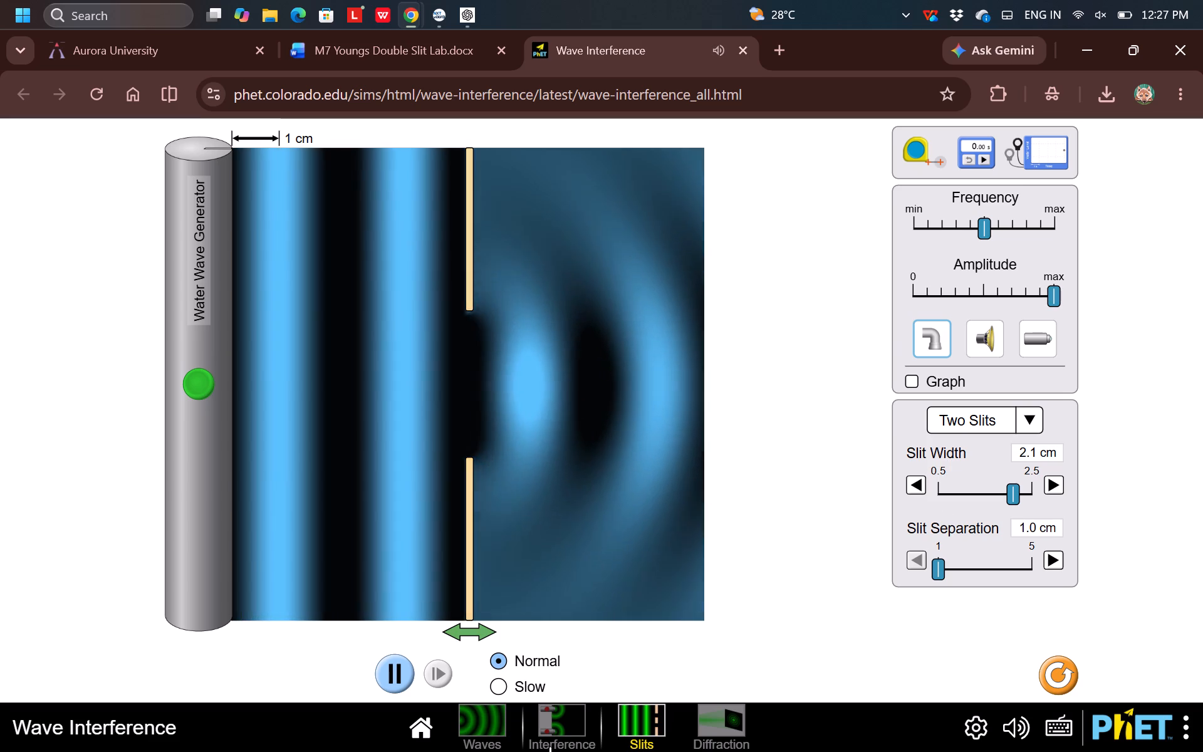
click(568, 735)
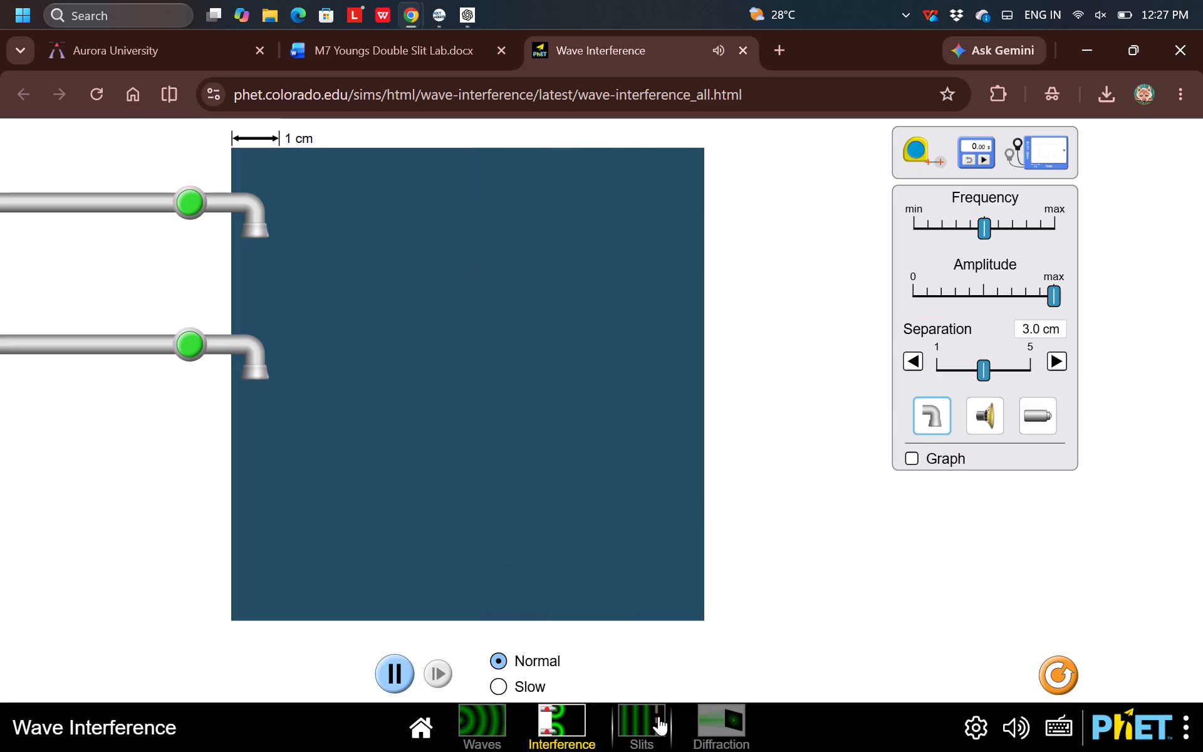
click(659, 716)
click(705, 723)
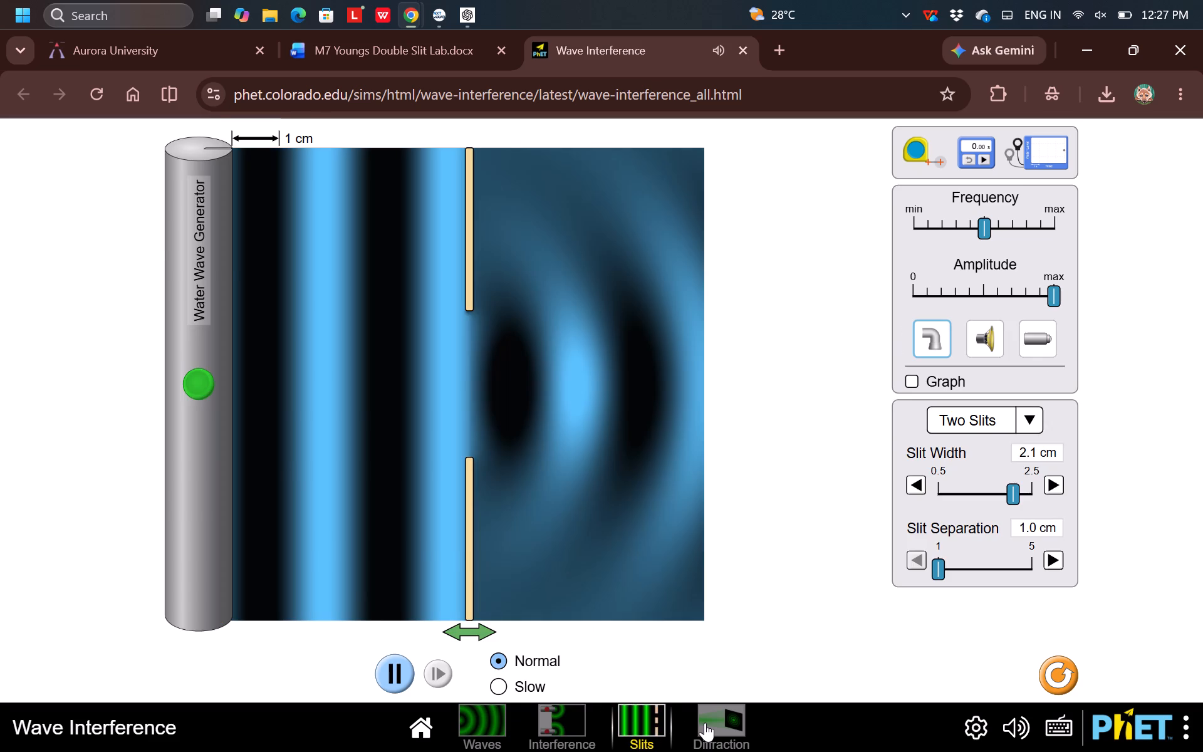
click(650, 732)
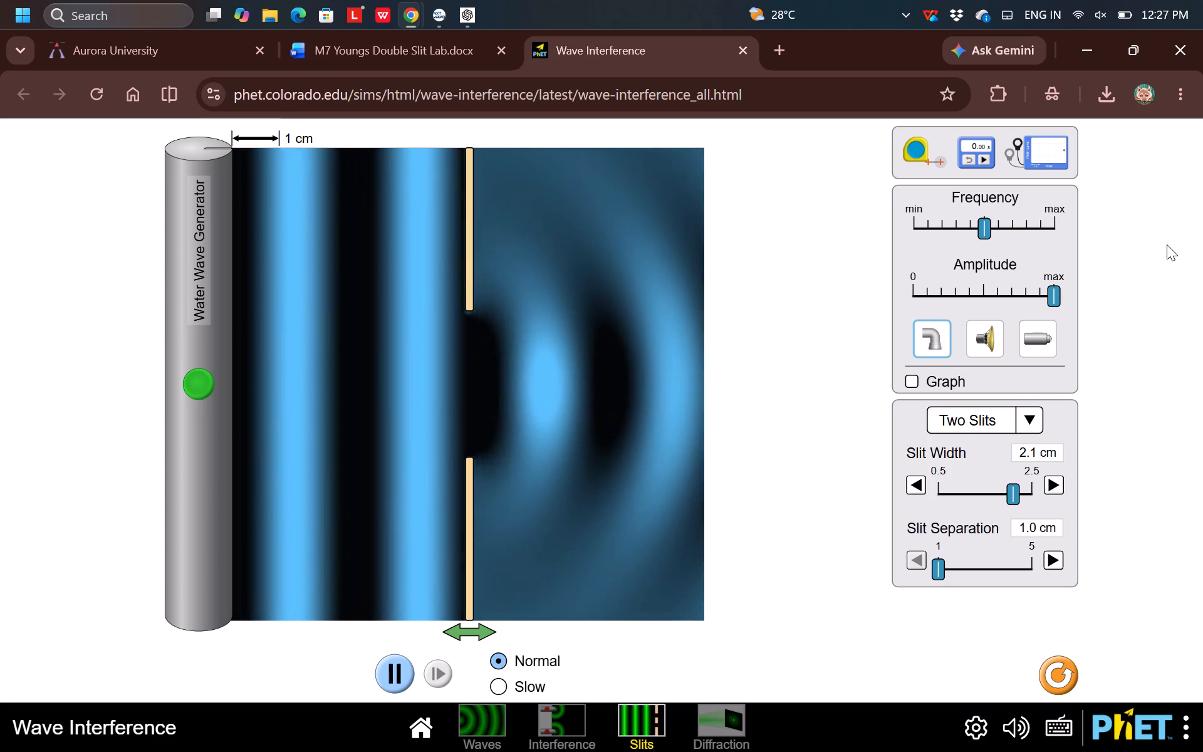
Switch the wave source on the Slits screen from water to light.
scroll(1044, 332, down, 1)
click(1022, 333)
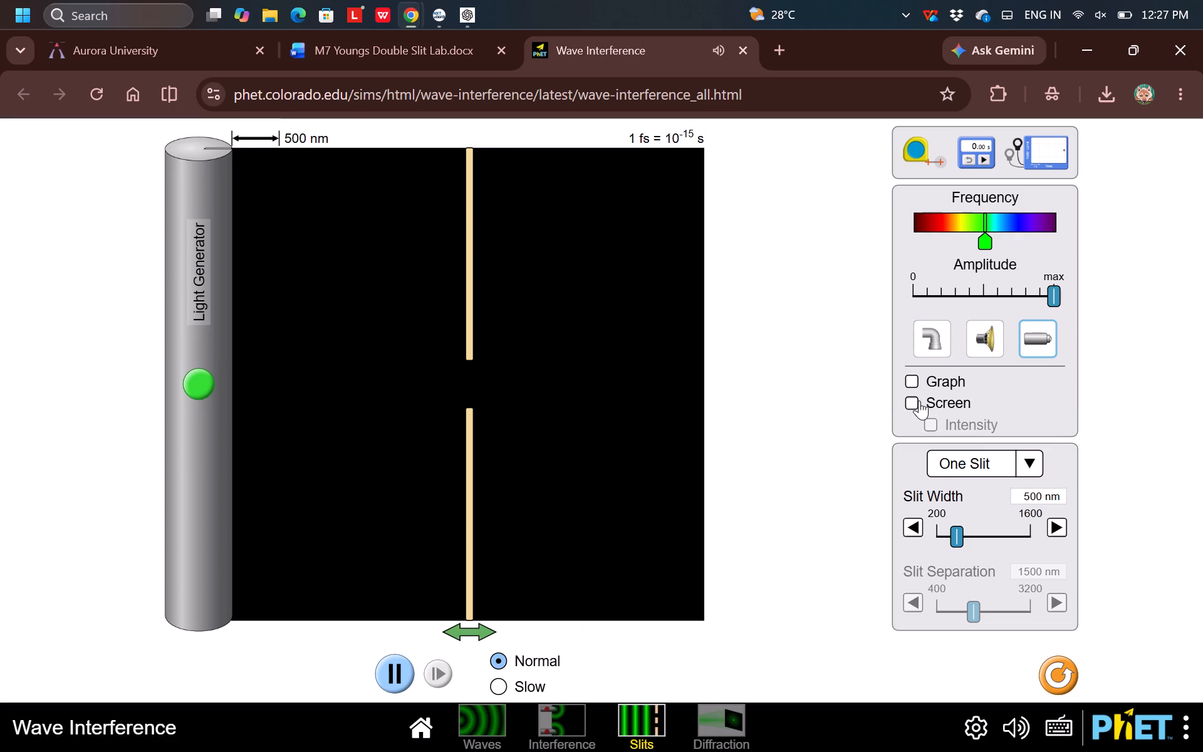
Show the projection screen behind the light-wave barrier.
click(912, 400)
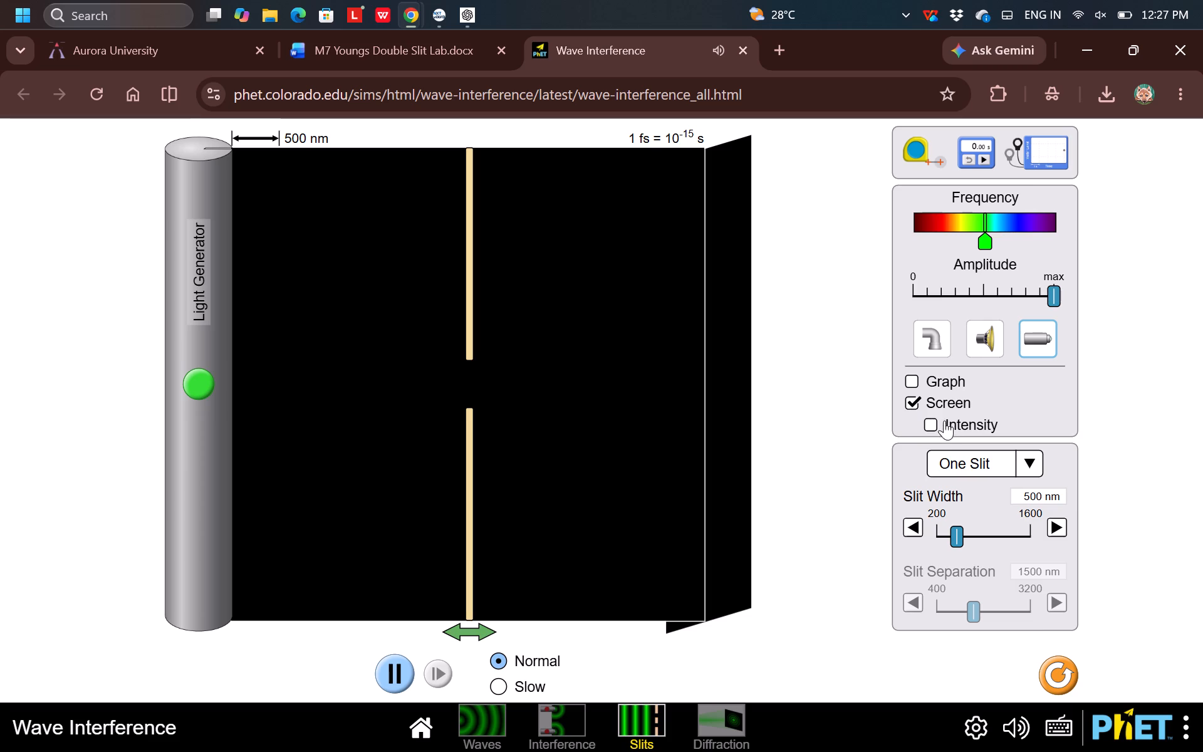
drag(972, 612, 1018, 612)
Set the light frequency to red and turn on the light generator.
drag(984, 231, 944, 236)
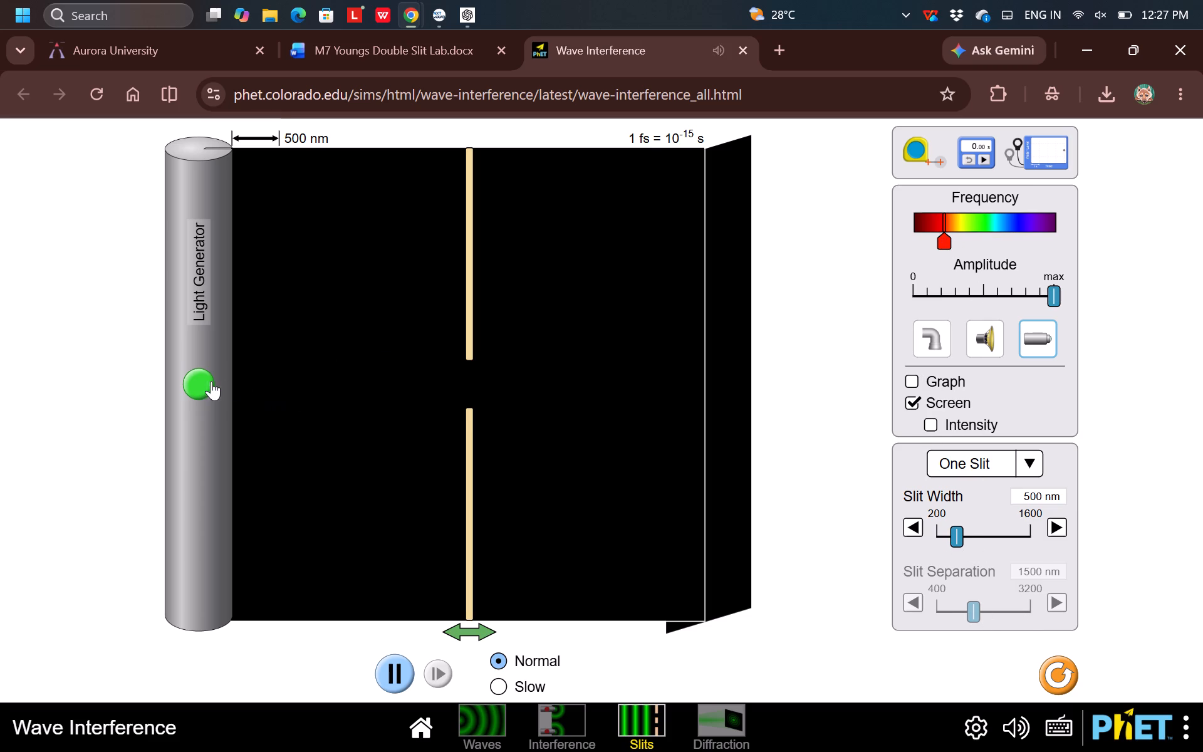
click(203, 387)
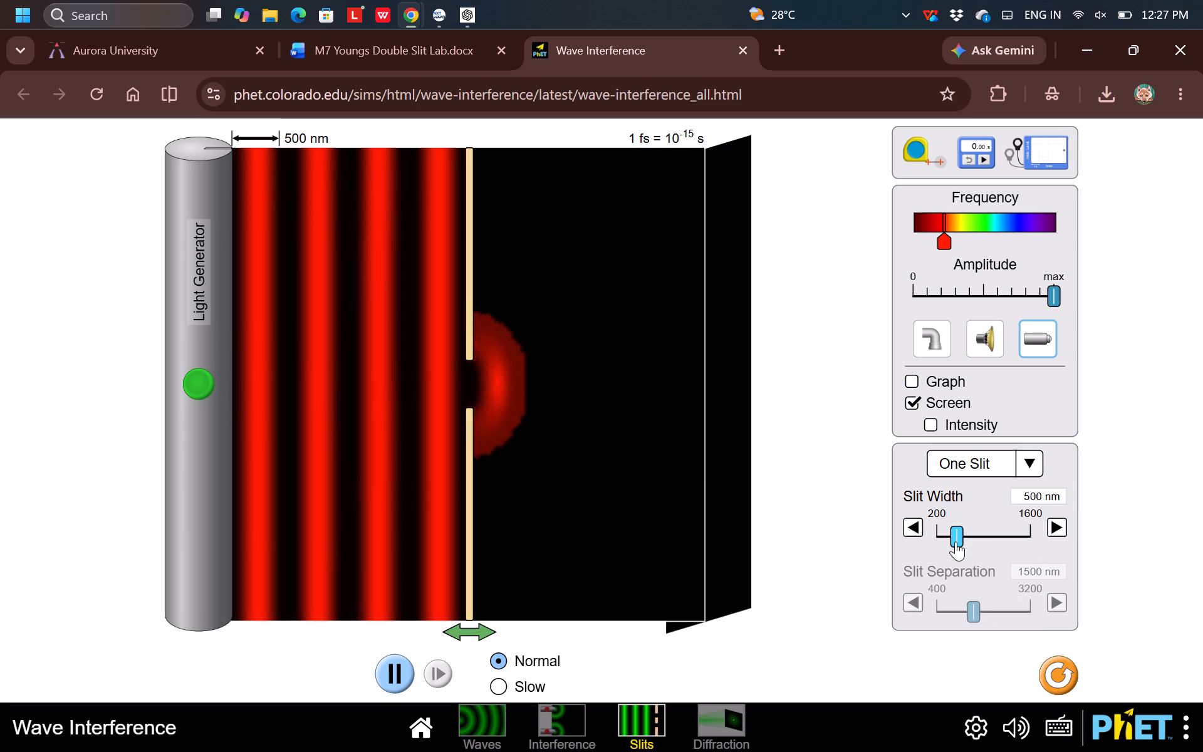
Vary the single slit's width through 550 nm and 200 nm, ending at 1600 nm.
drag(956, 541, 959, 550)
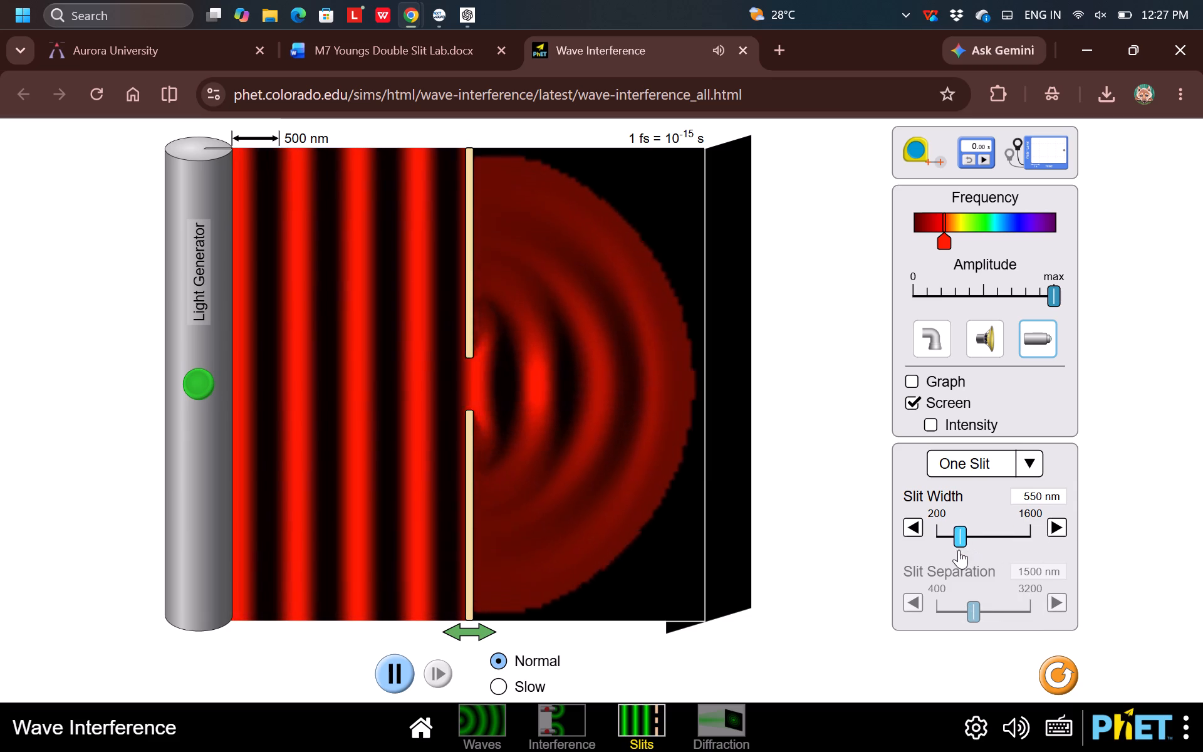
drag(959, 550, 926, 564)
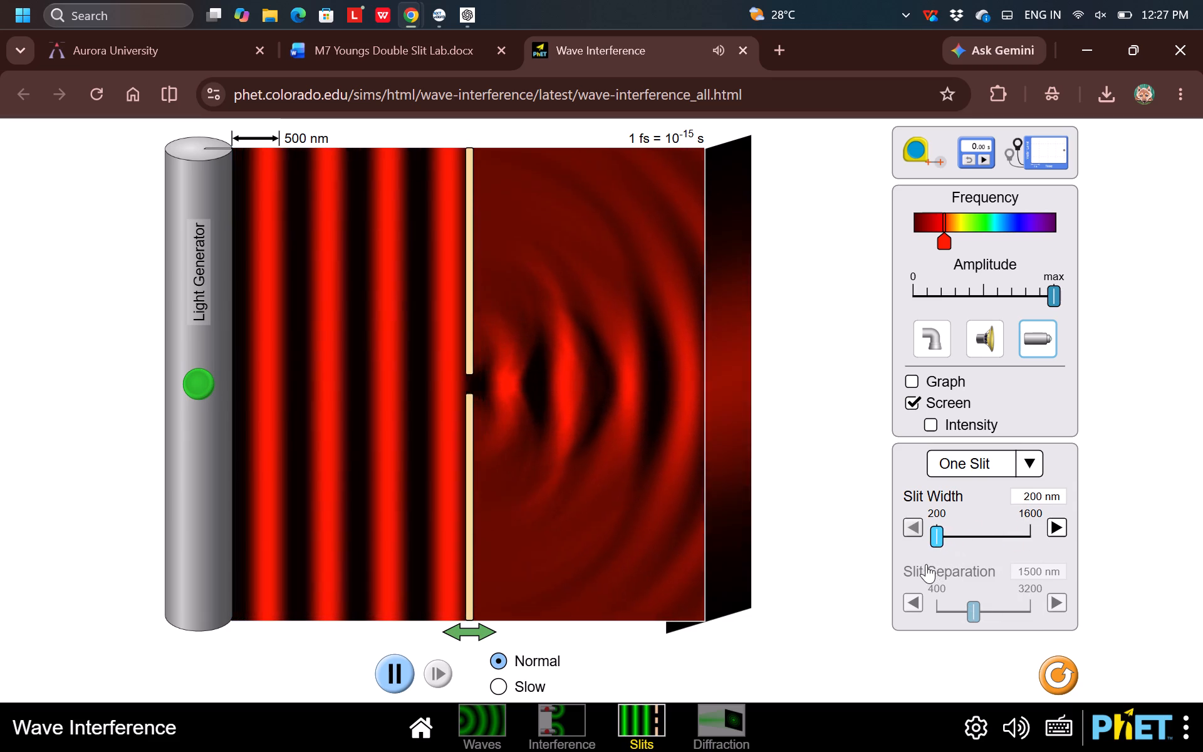
drag(926, 564, 1039, 588)
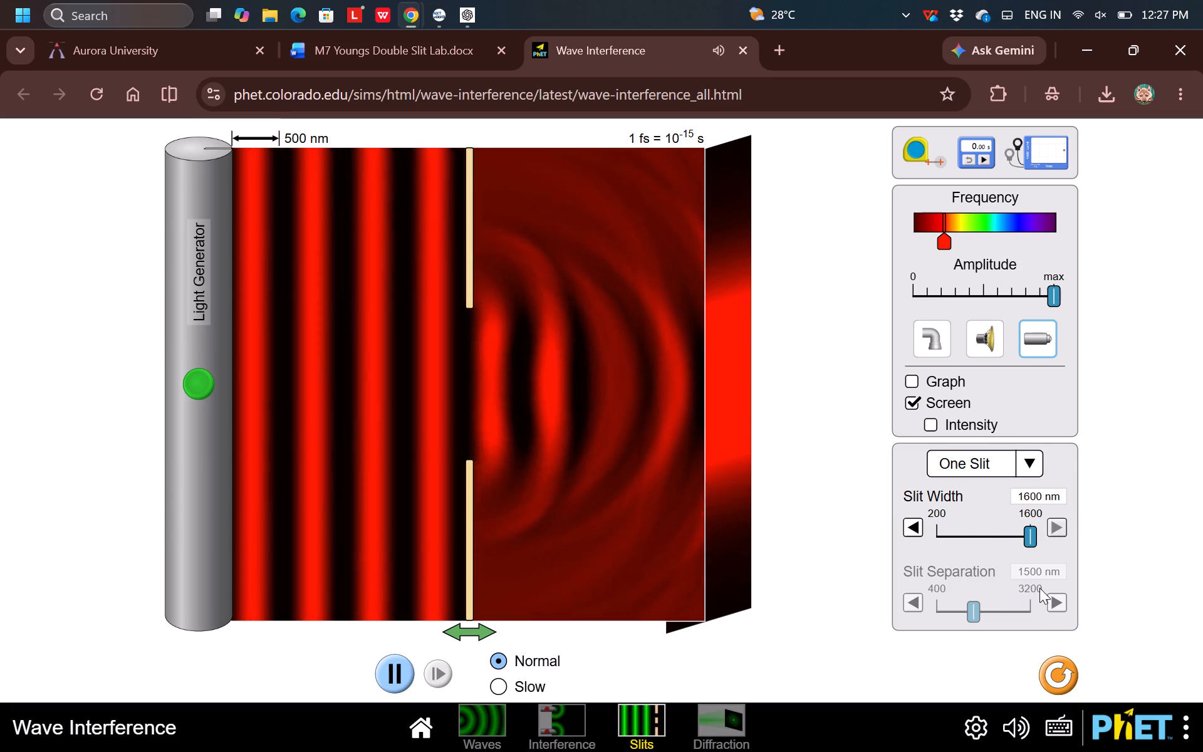
Switch the barrier to two slits and narrow the slit width through 850 nm to 200 nm.
click(1025, 455)
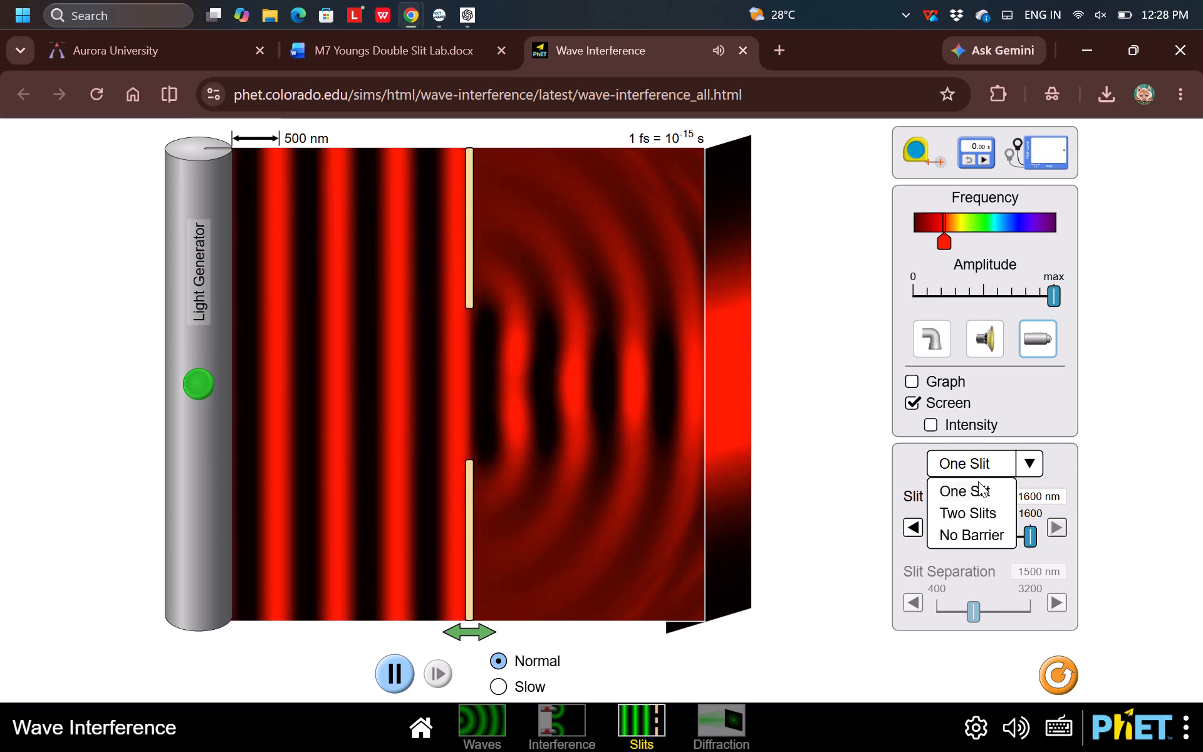
click(963, 503)
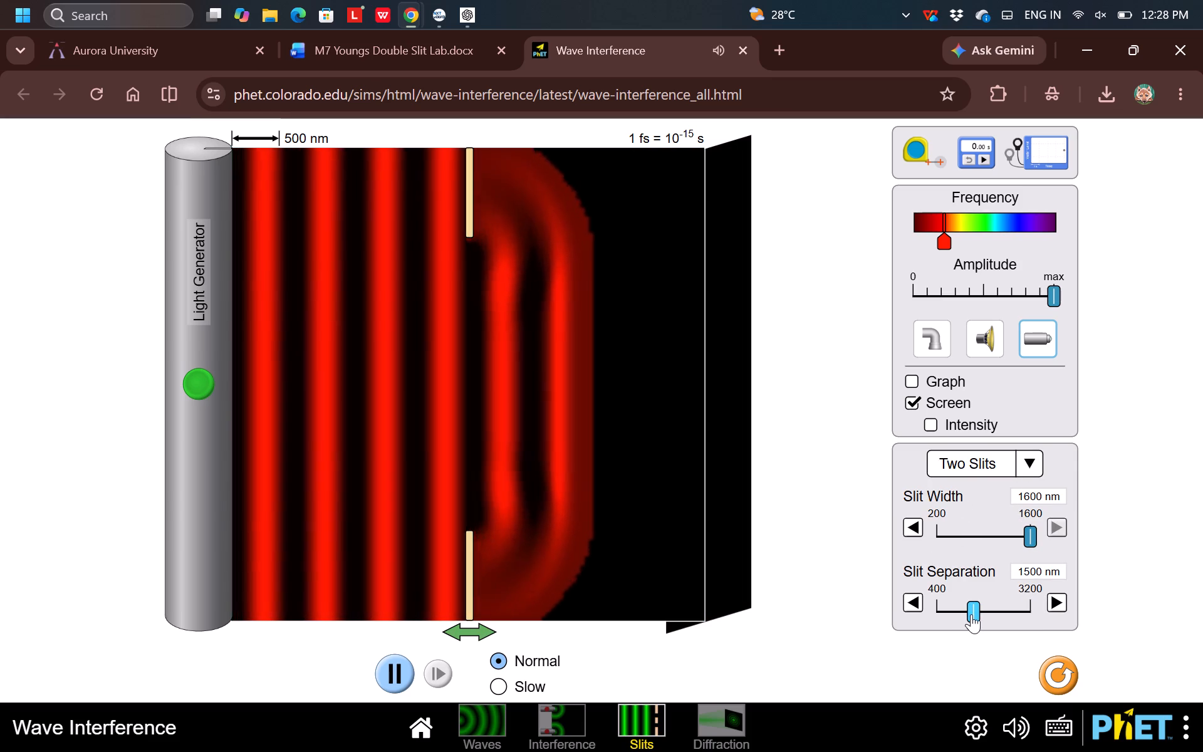
drag(1029, 526, 1013, 528)
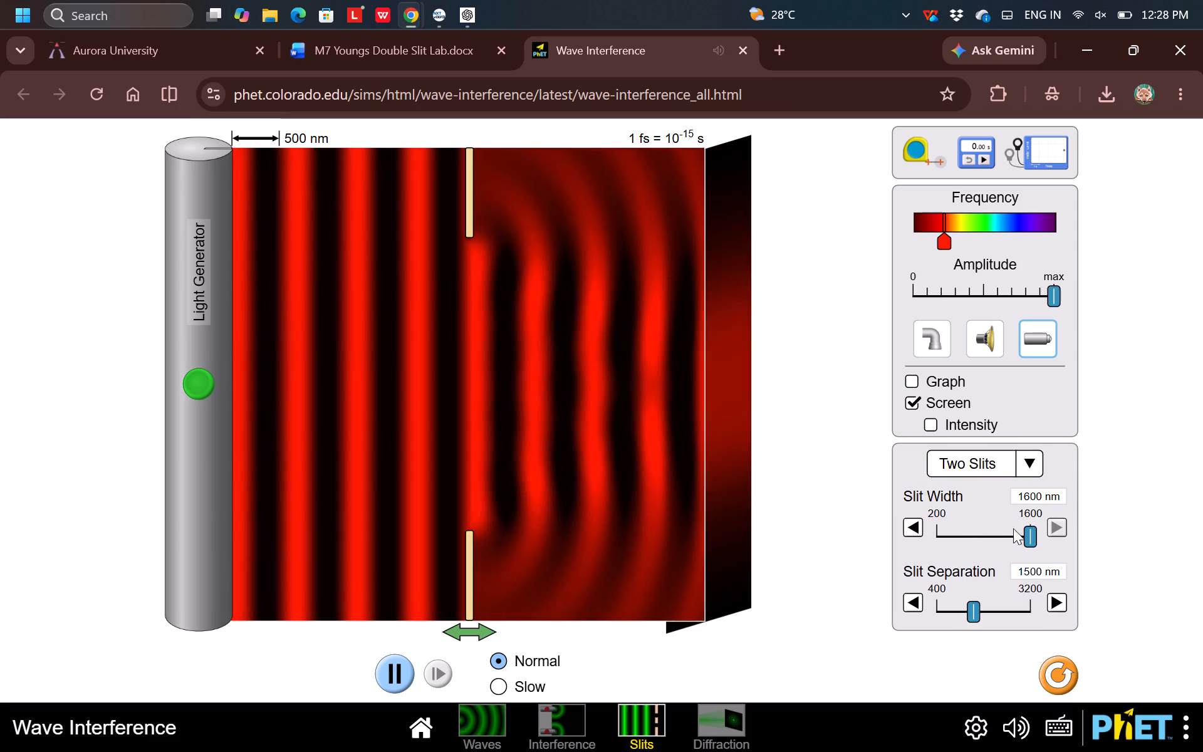
drag(1013, 528, 1002, 535)
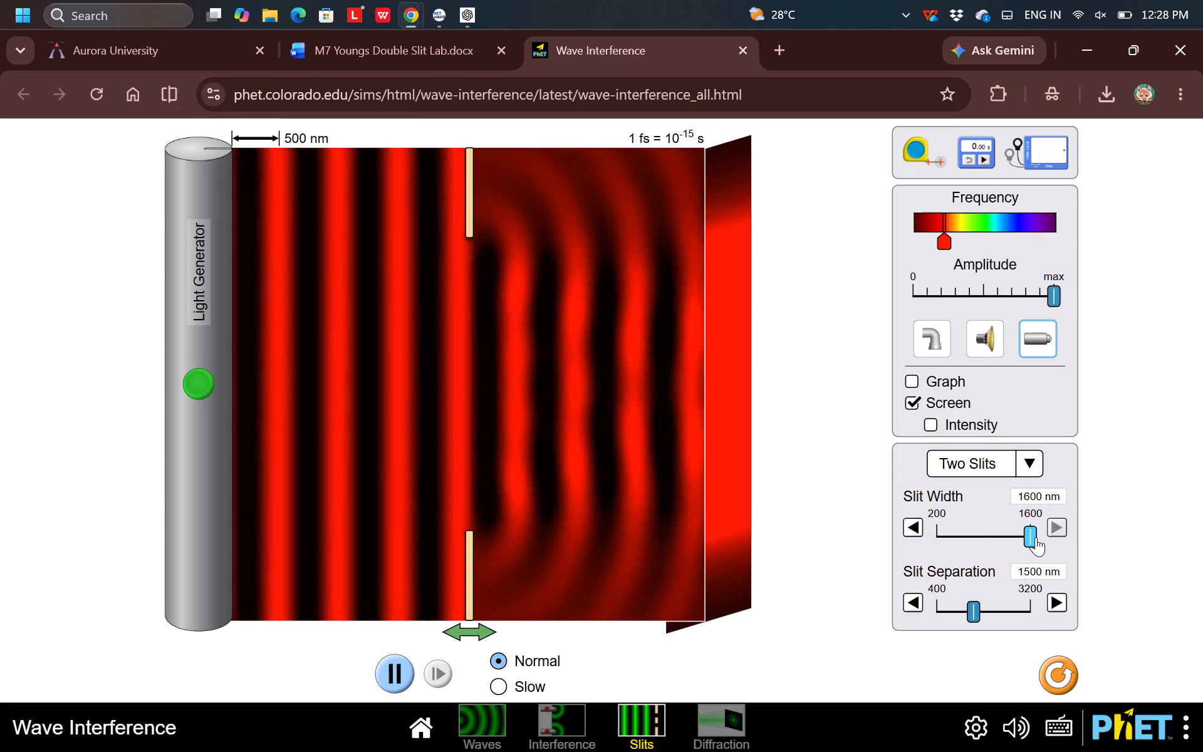
drag(1036, 537, 982, 544)
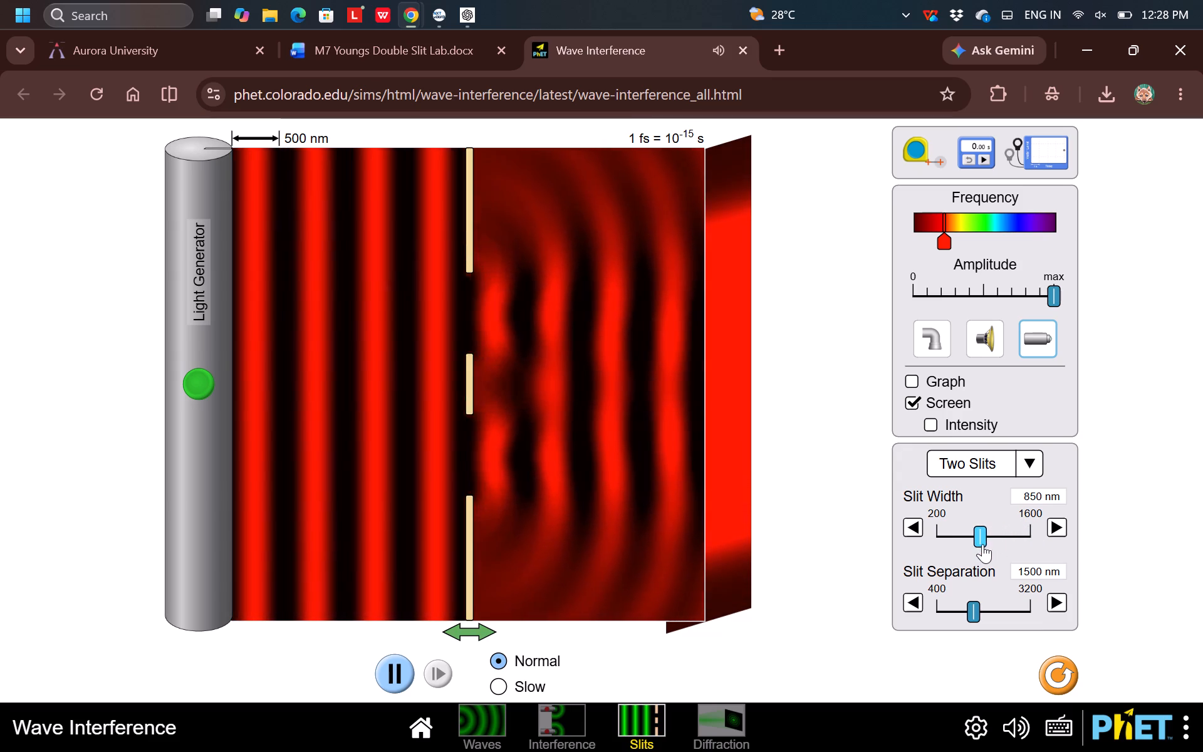
drag(982, 544, 905, 572)
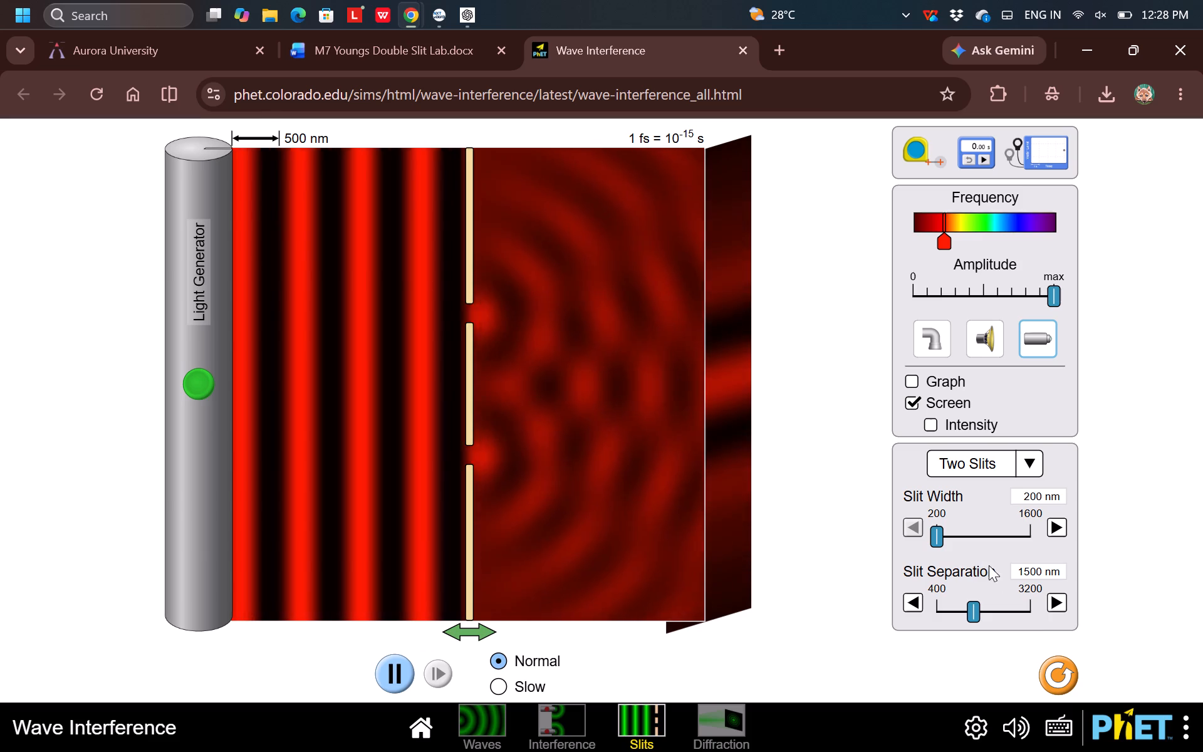
Widen the slit separation to 2850 nm and bring it back to 2600 nm.
drag(972, 613, 1018, 611)
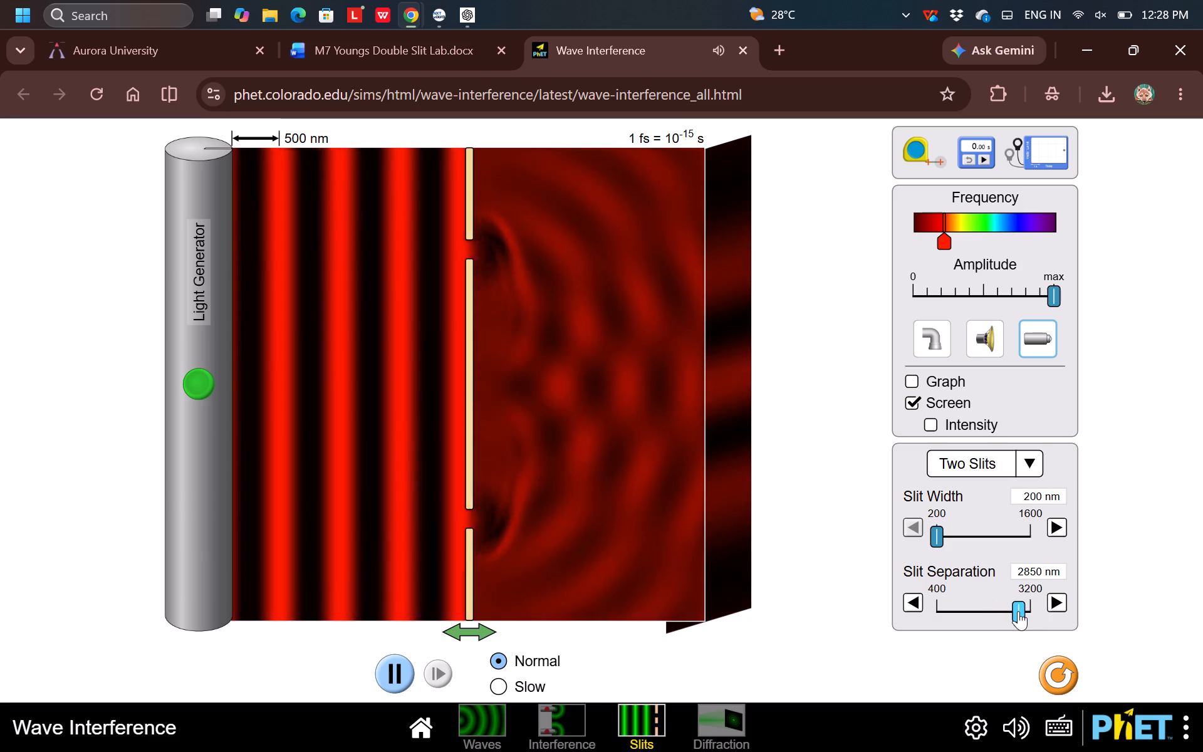
drag(1018, 611, 1009, 614)
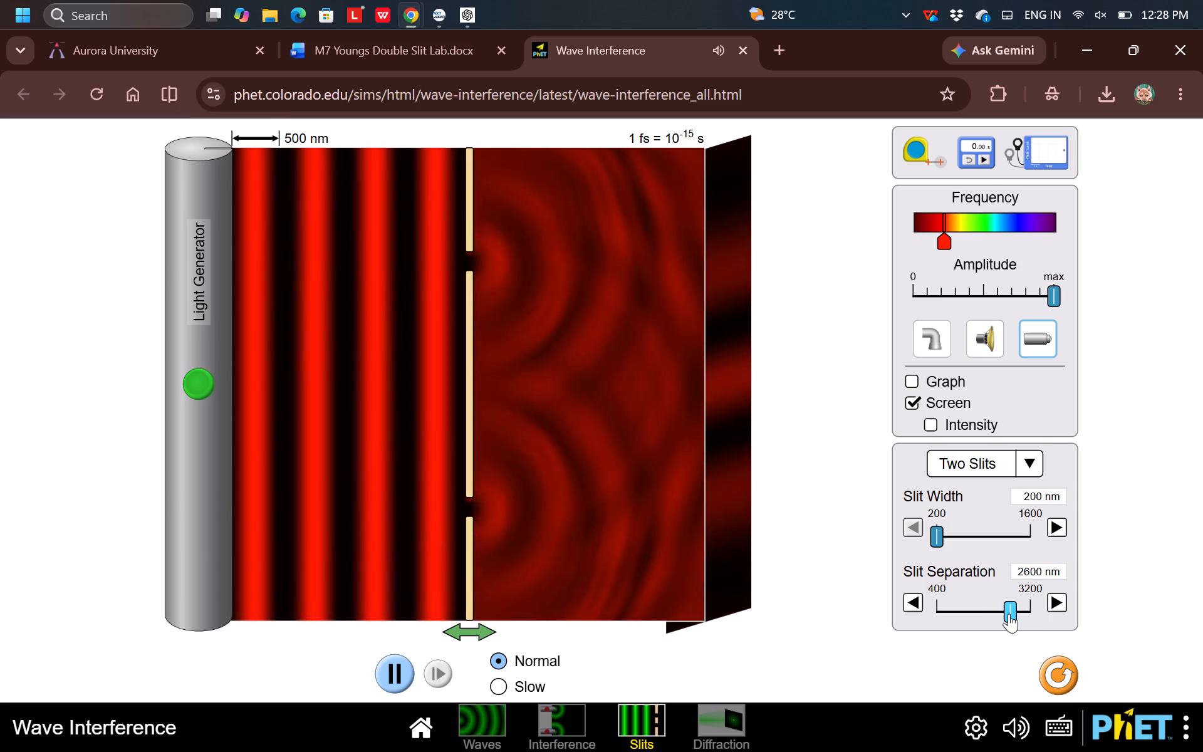
drag(1009, 614, 1009, 613)
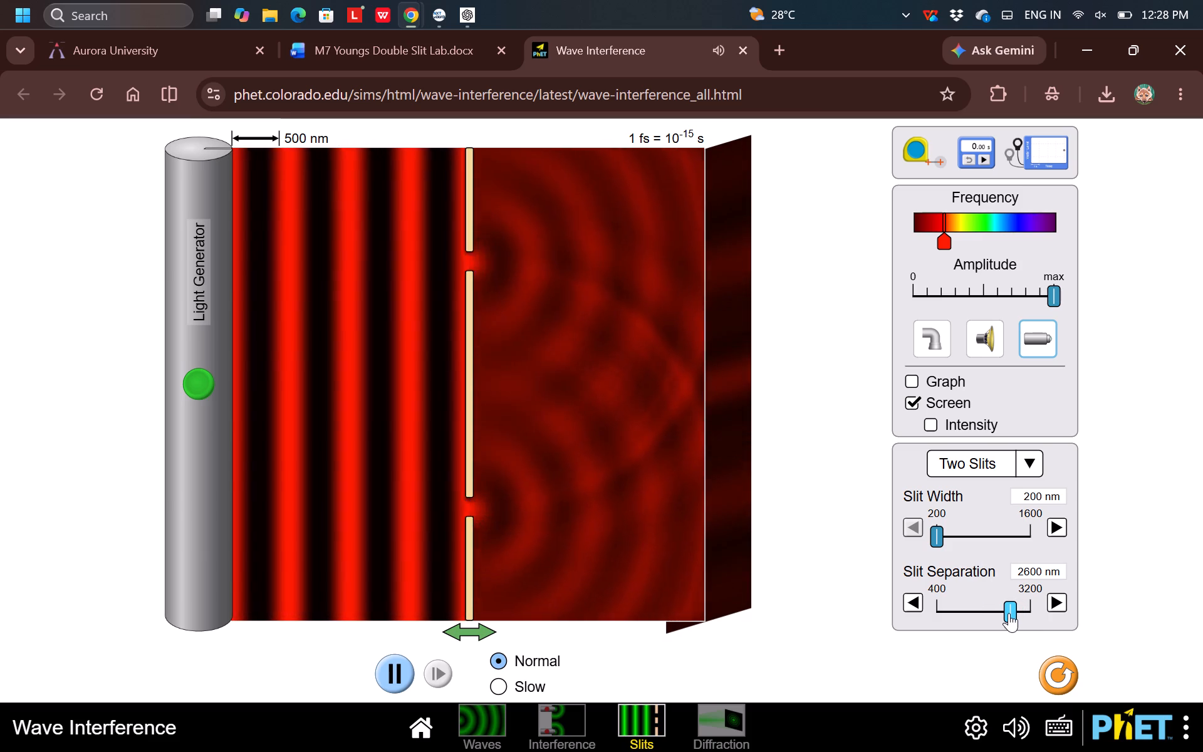
Measure distances with the tape from the middle of the projection screen's edge to points above and below, and return the tape to the toolbox.
click(908, 150)
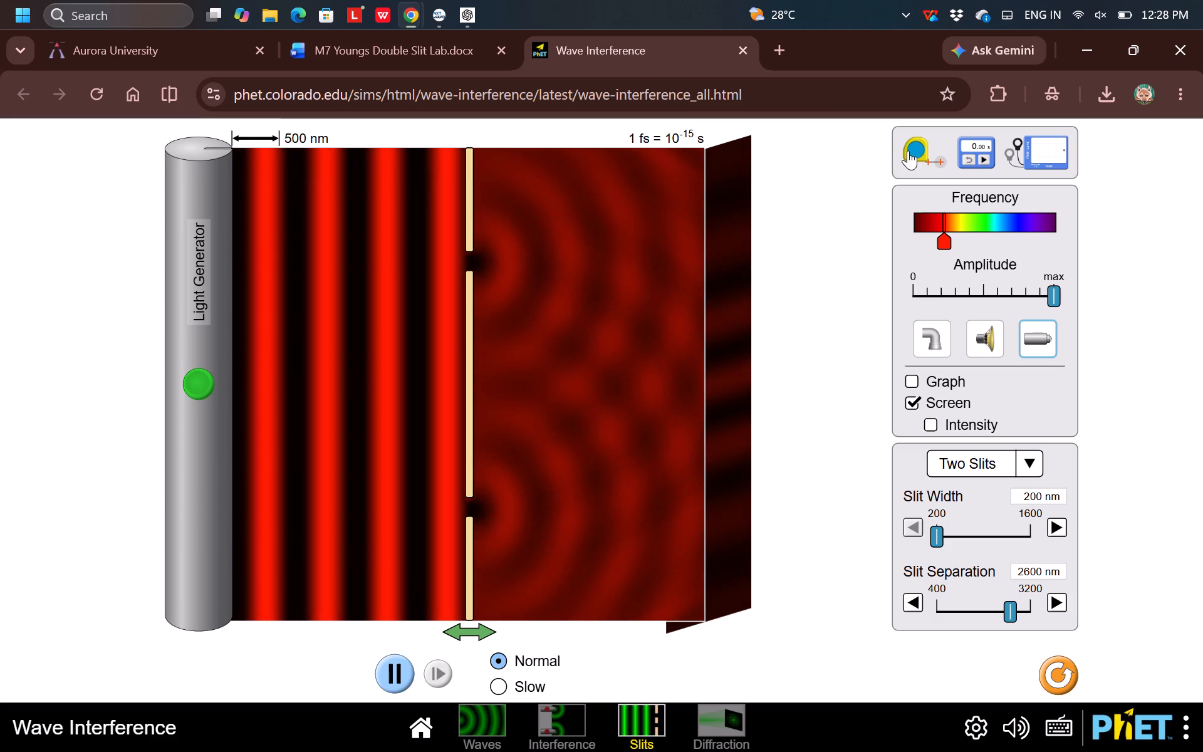
drag(912, 153, 828, 219)
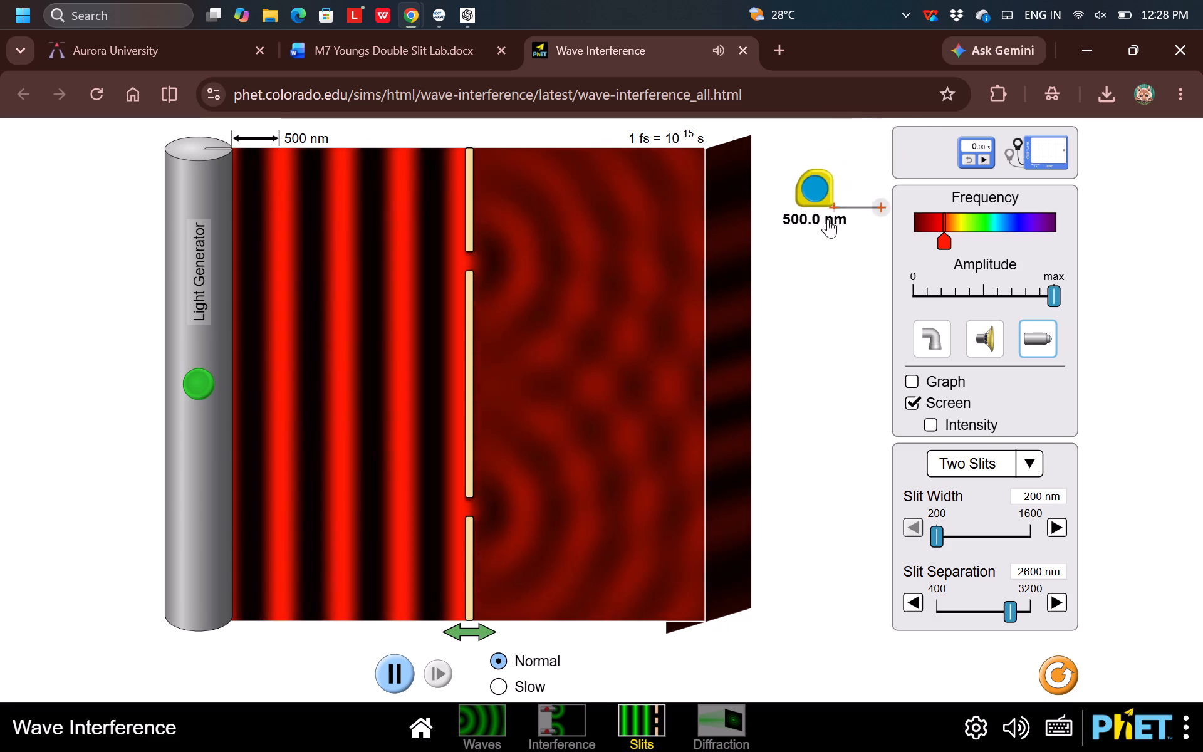
drag(828, 219, 669, 386)
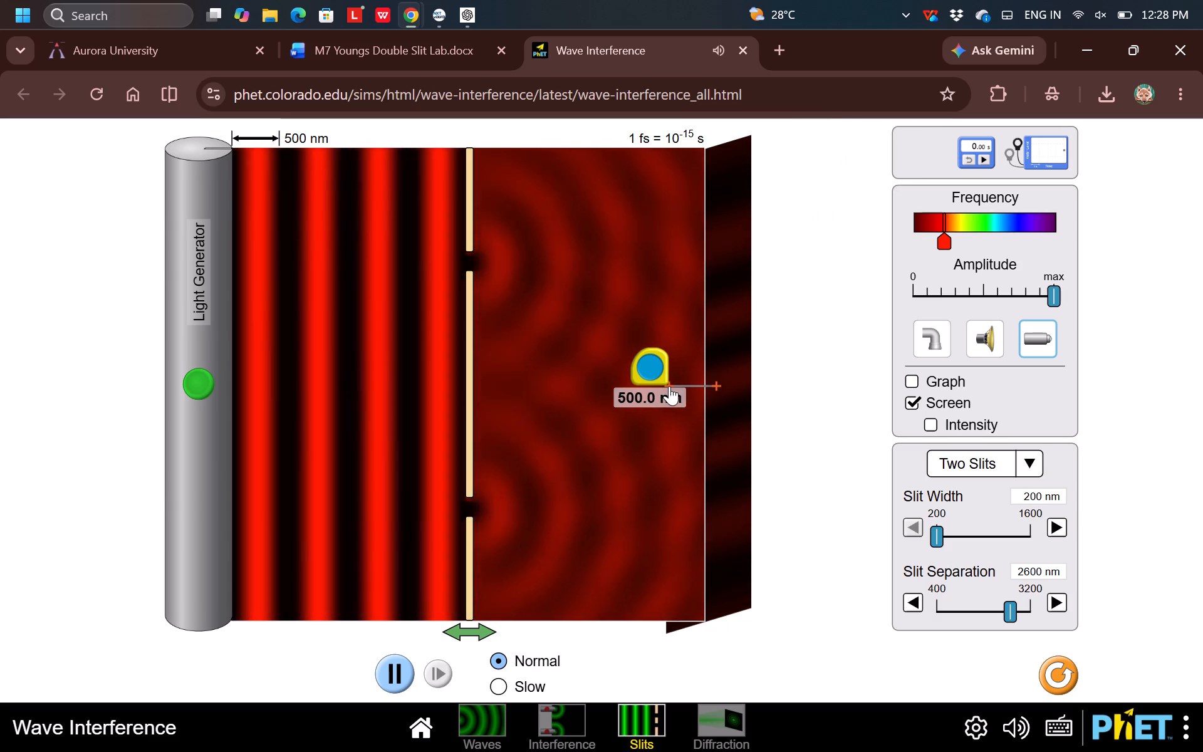
drag(669, 386, 669, 389)
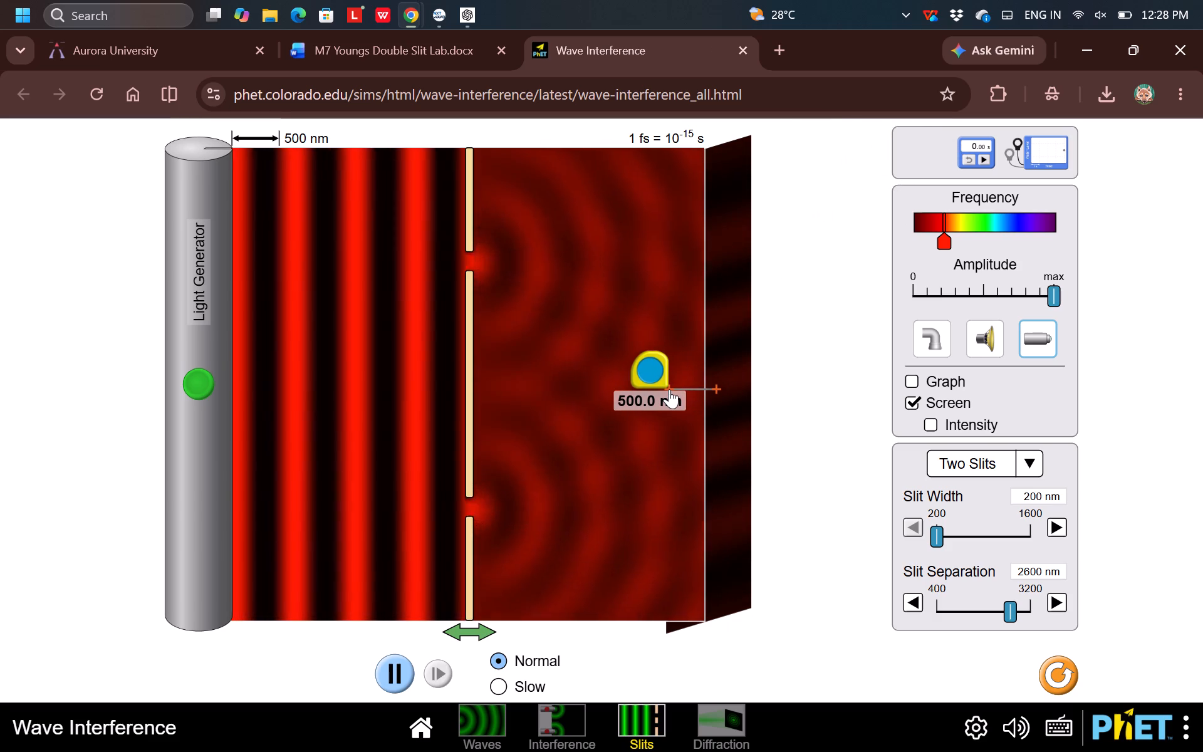
click(669, 389)
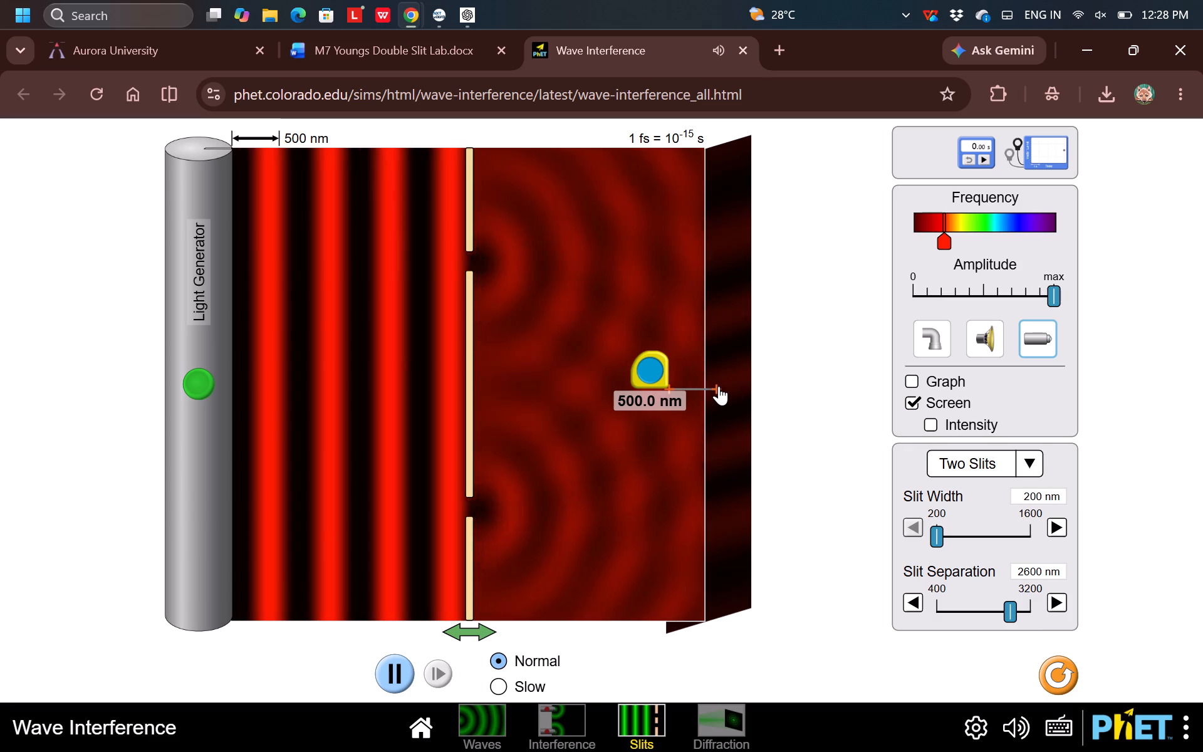
drag(719, 386, 729, 383)
drag(671, 389, 711, 382)
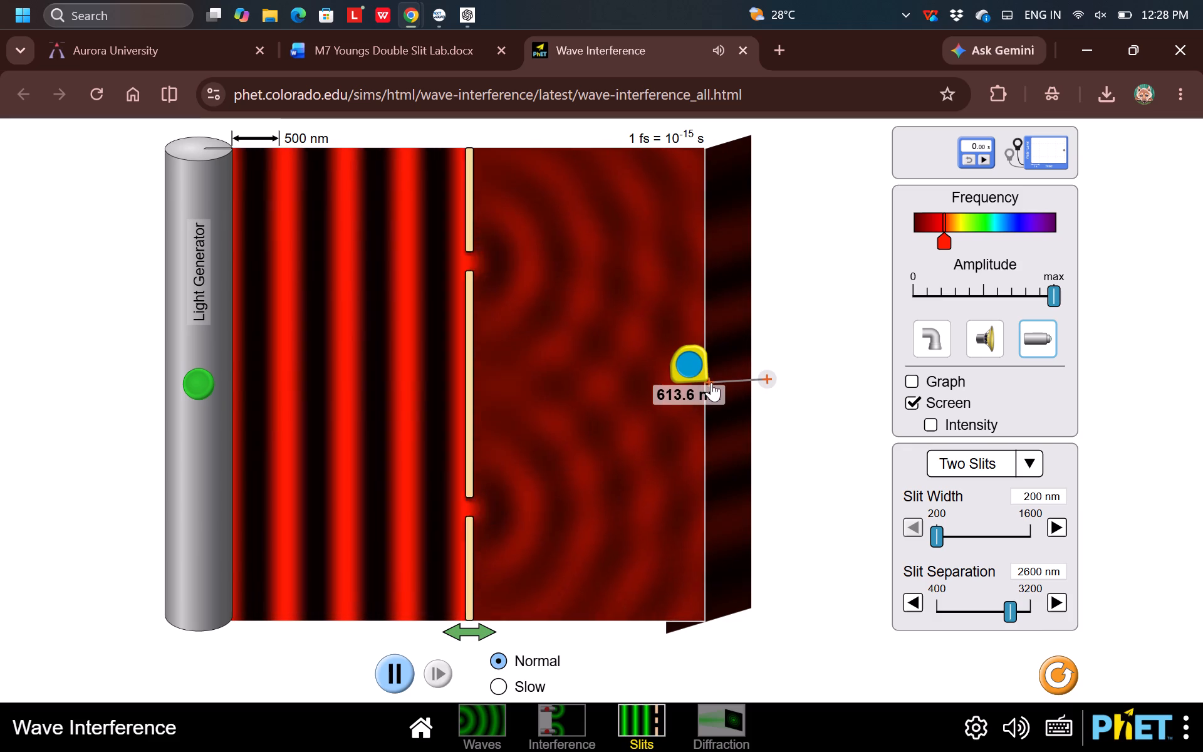
drag(711, 382, 708, 385)
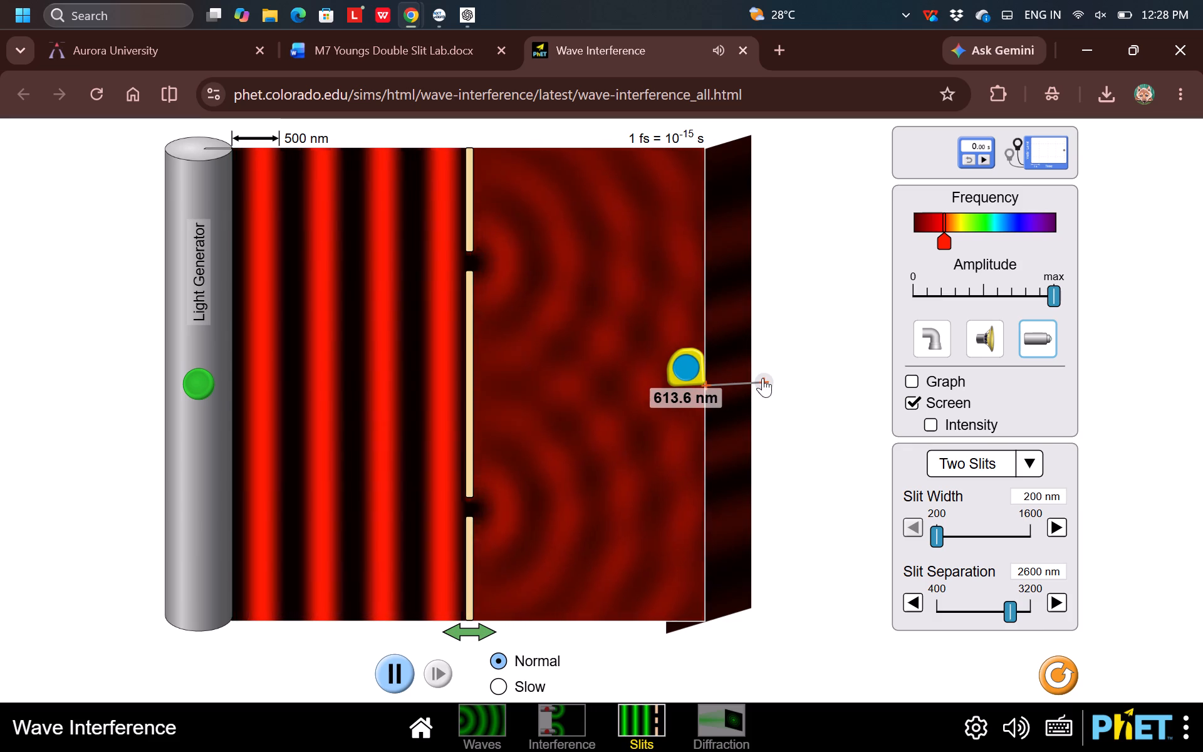
drag(763, 378, 704, 312)
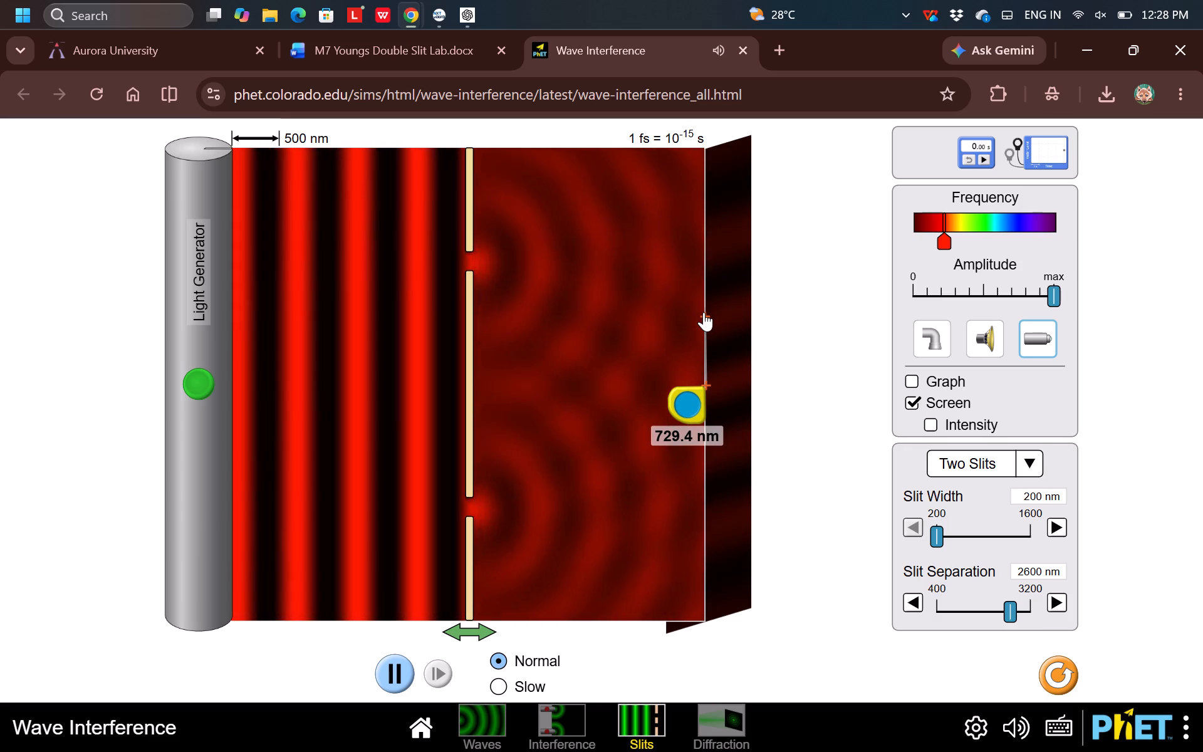
drag(704, 312, 705, 239)
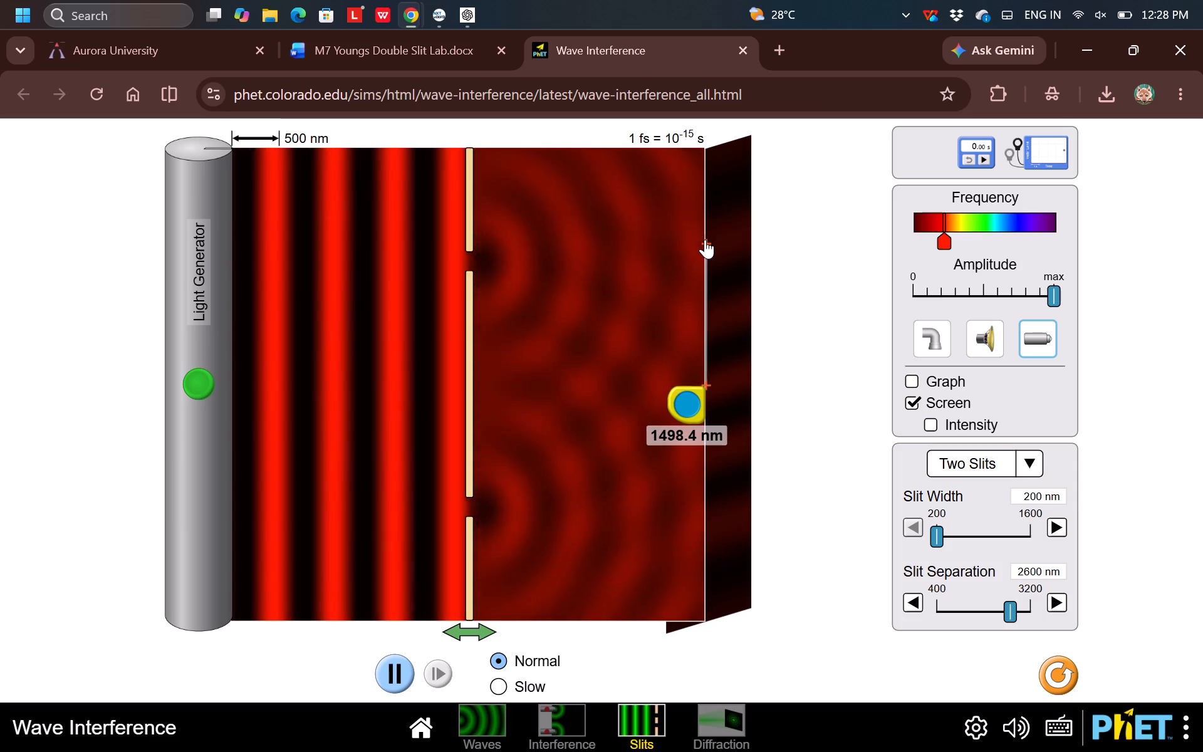
drag(705, 239, 700, 452)
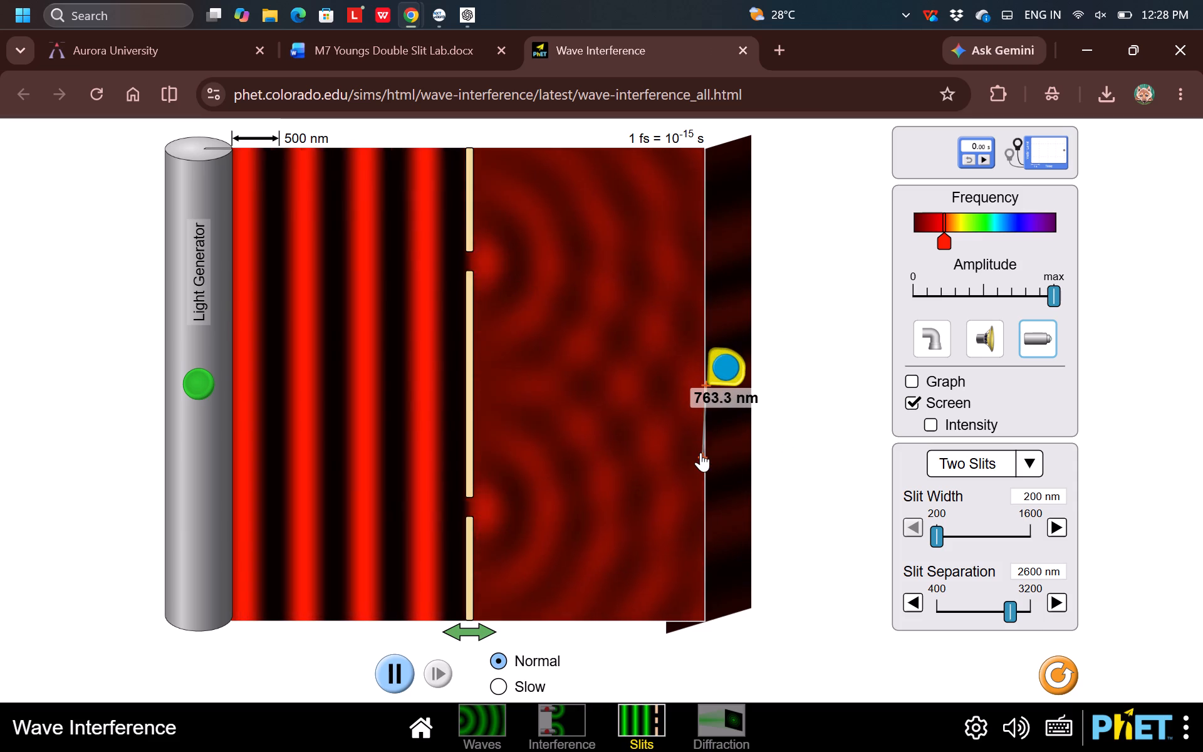
drag(700, 452, 714, 522)
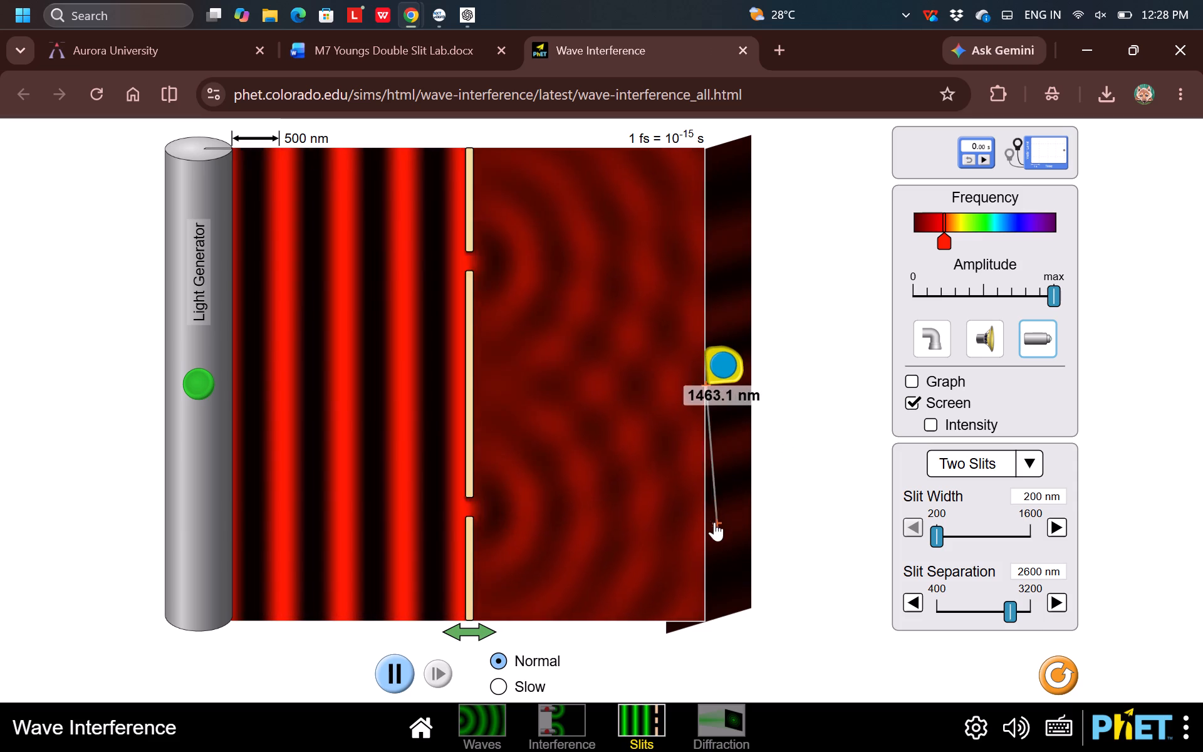
drag(714, 522, 607, 551)
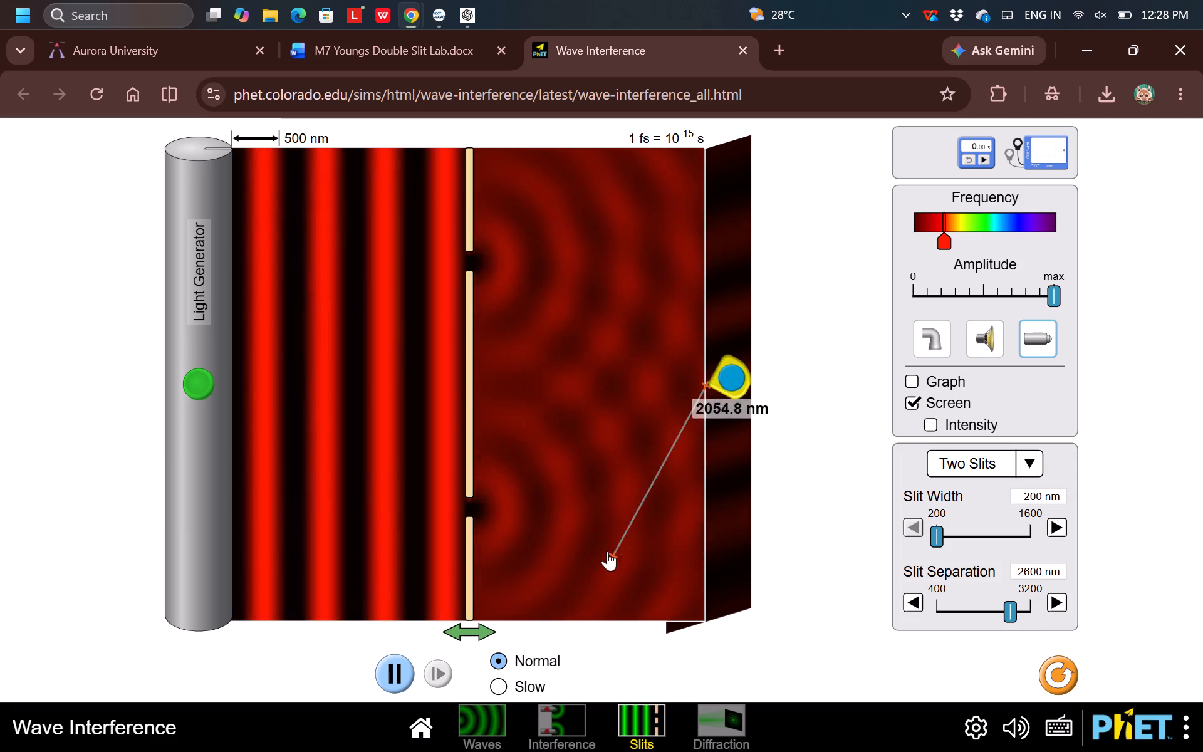
drag(607, 551, 719, 364)
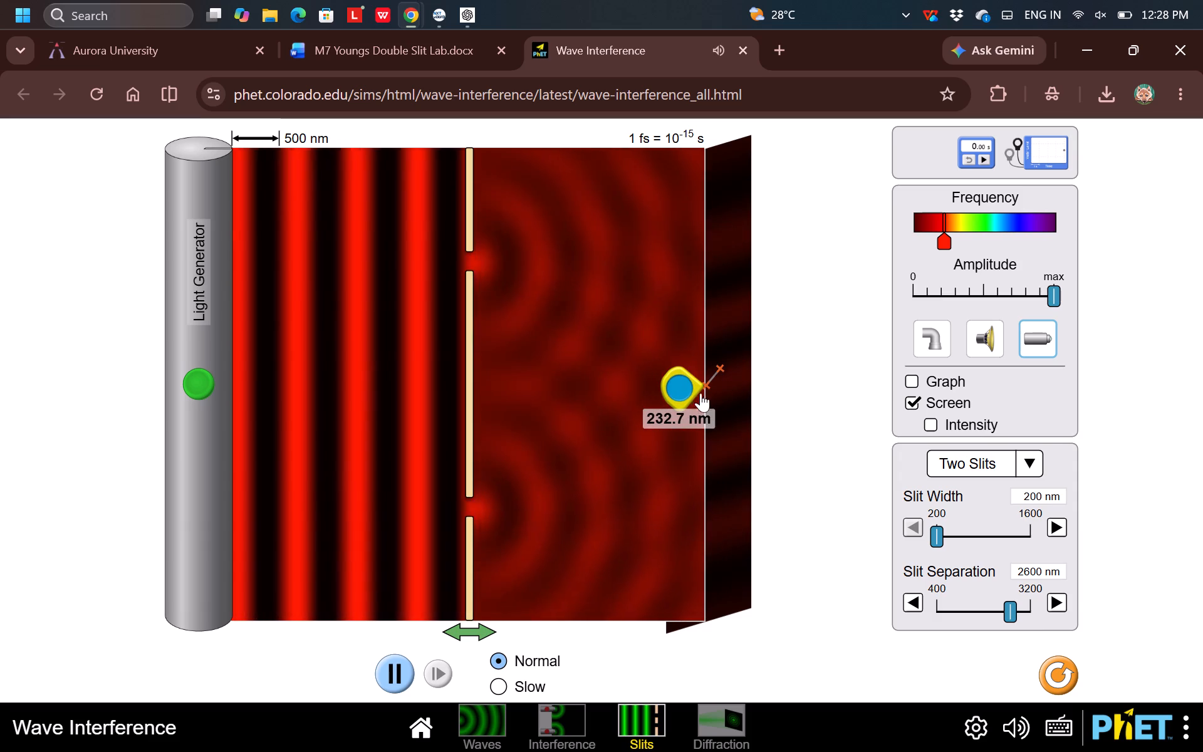
drag(697, 389, 937, 158)
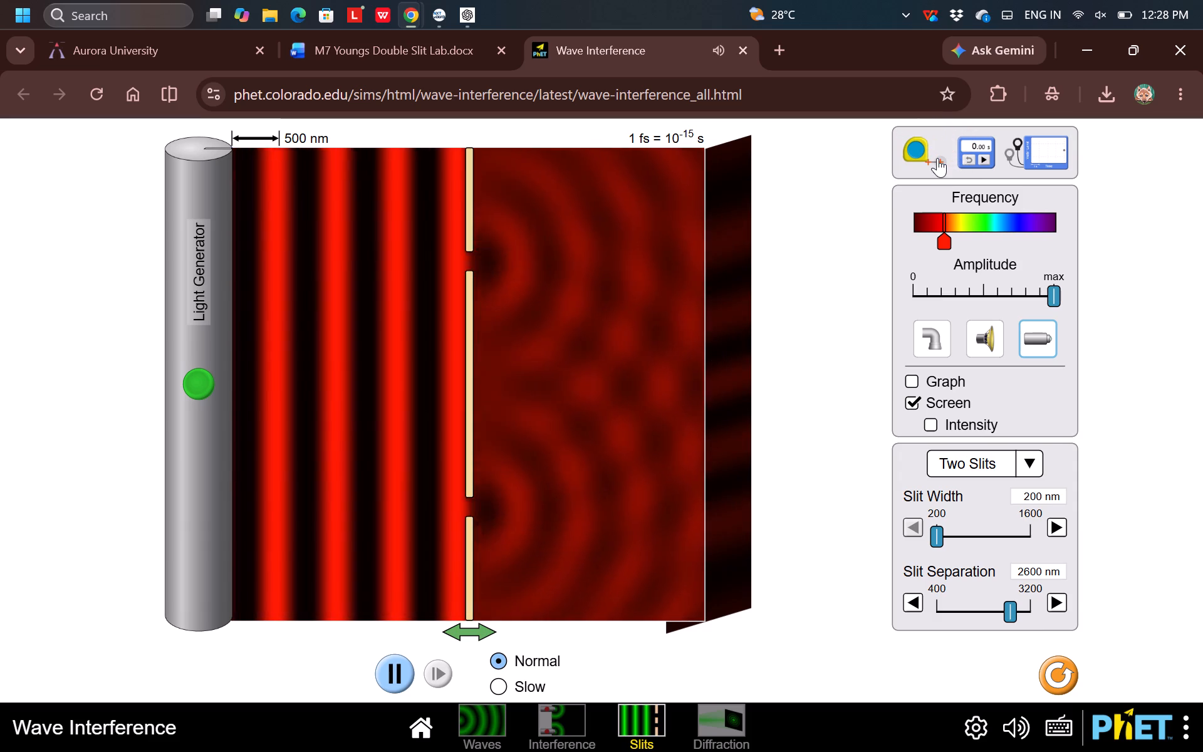
Vary the width of the two slits through 500, 1000 and 1600 nm, leaving it at 650 nm.
click(938, 536)
drag(936, 536, 959, 535)
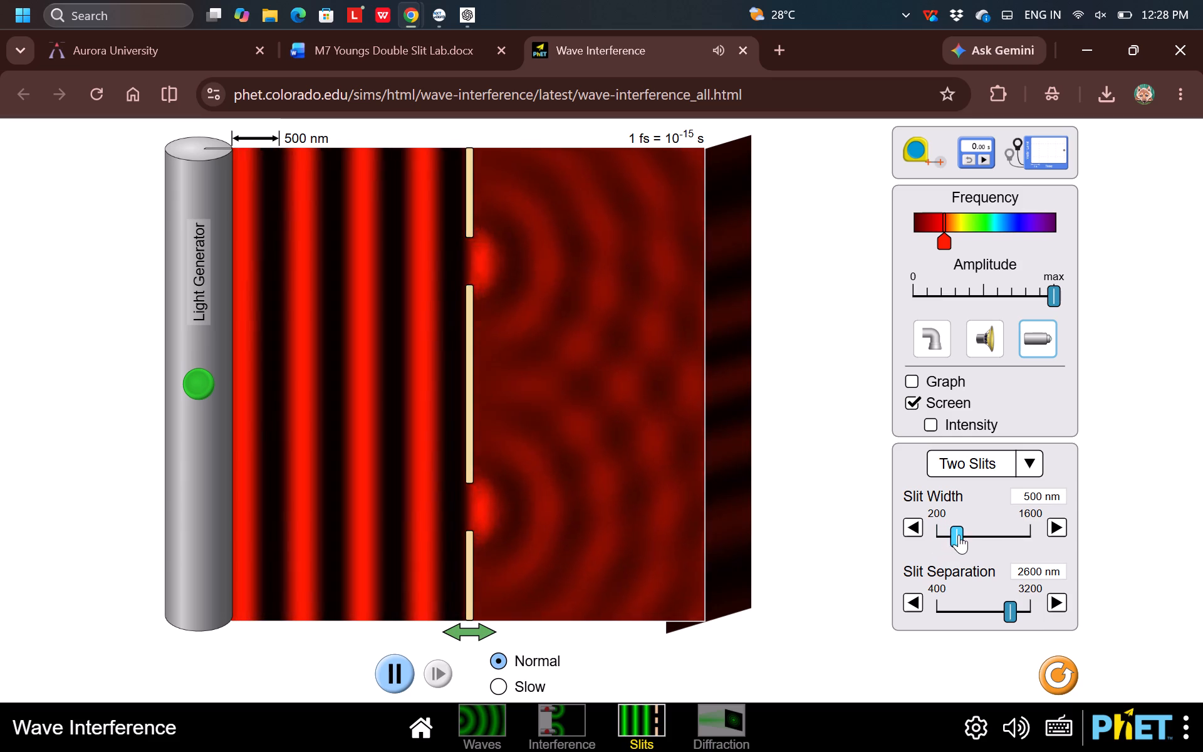
drag(959, 535, 991, 535)
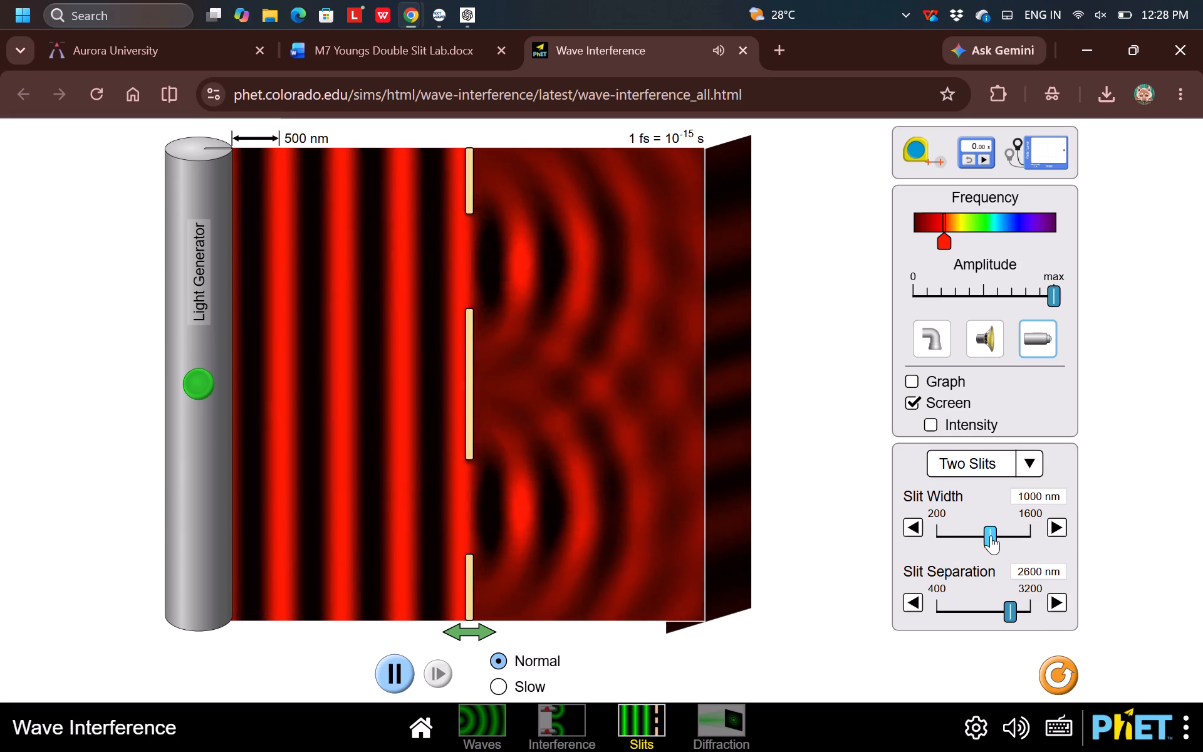
drag(991, 535, 1095, 518)
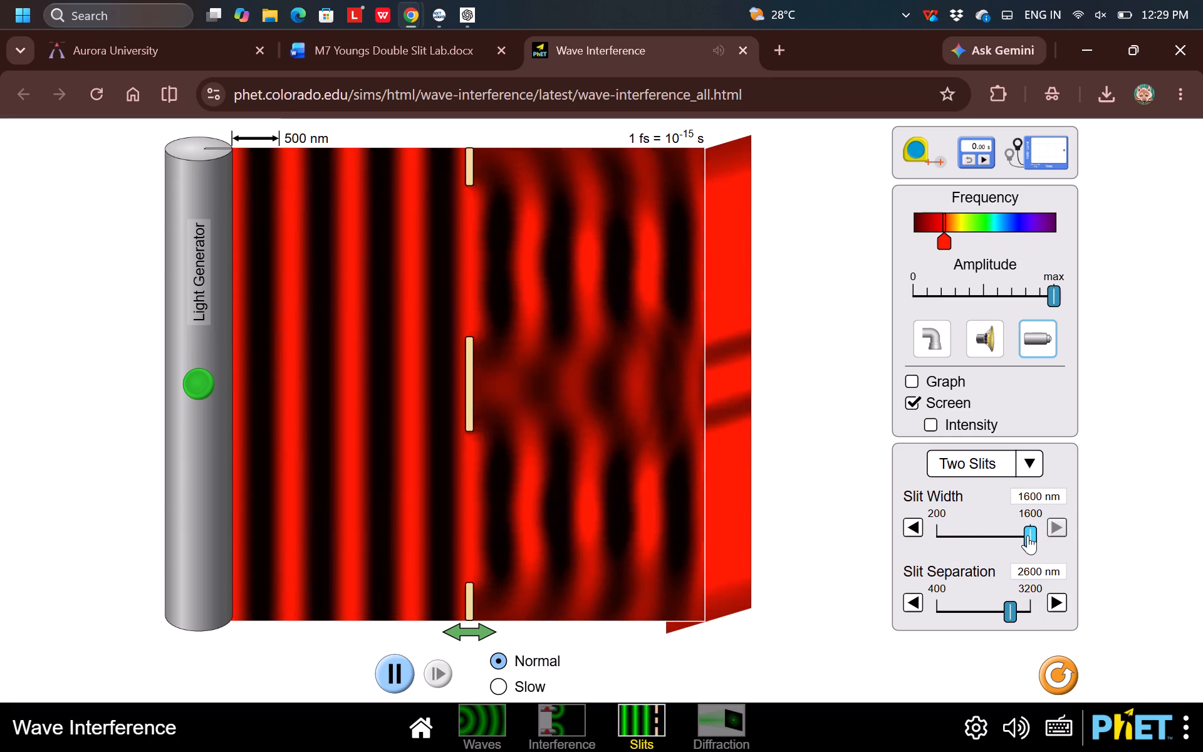
drag(1033, 531, 969, 541)
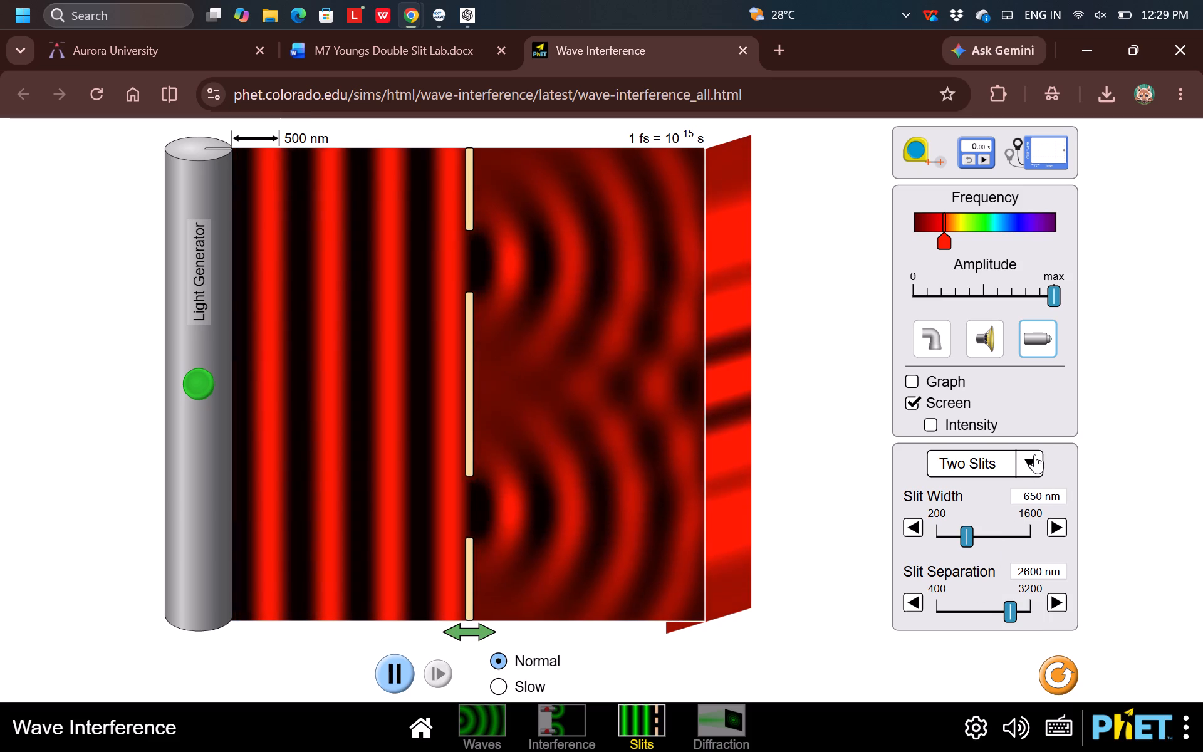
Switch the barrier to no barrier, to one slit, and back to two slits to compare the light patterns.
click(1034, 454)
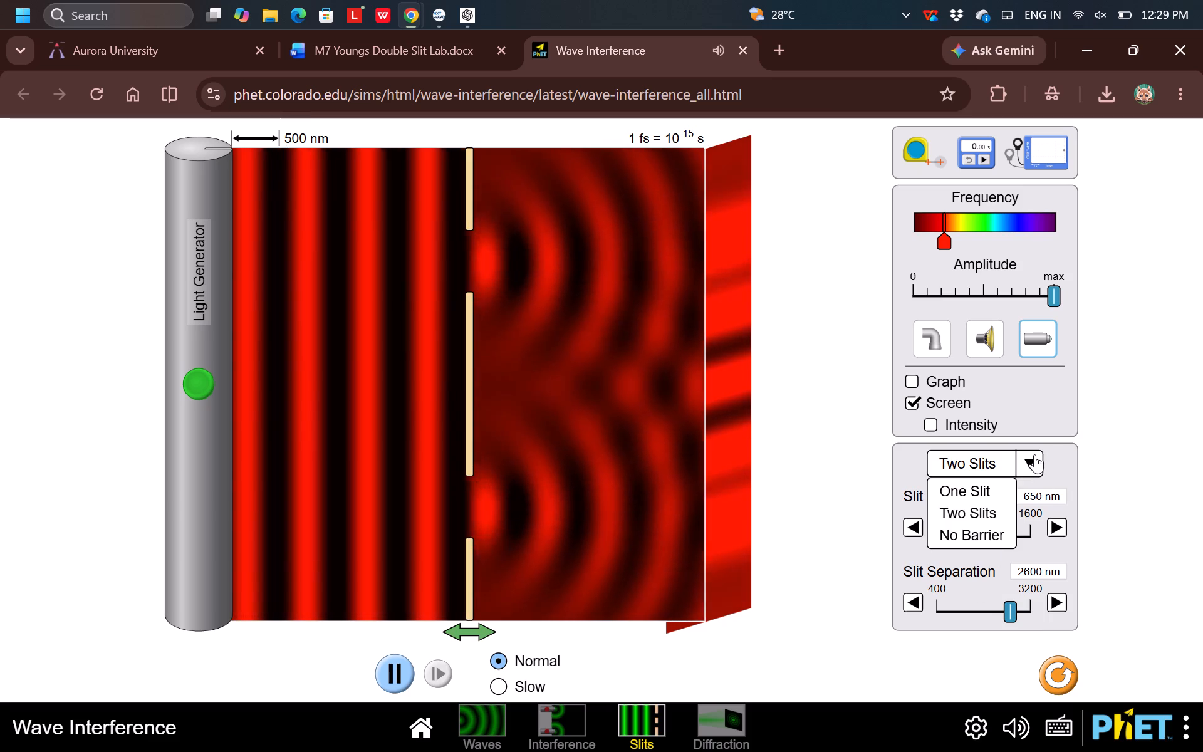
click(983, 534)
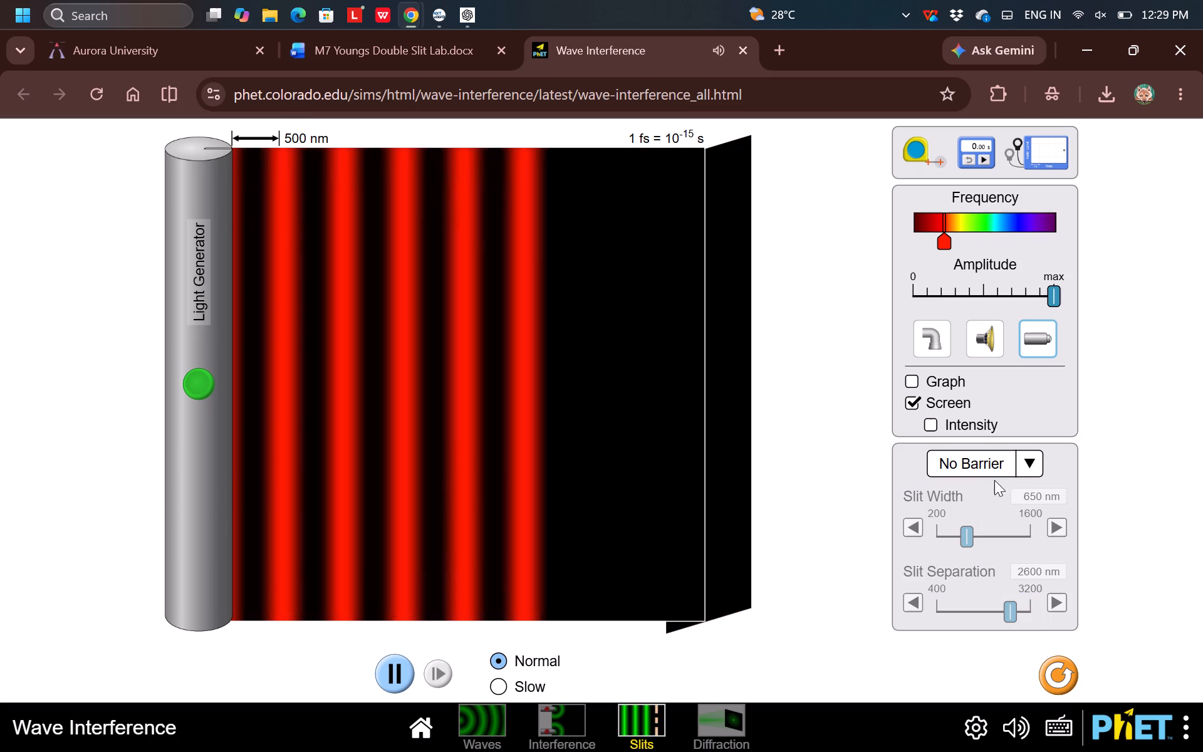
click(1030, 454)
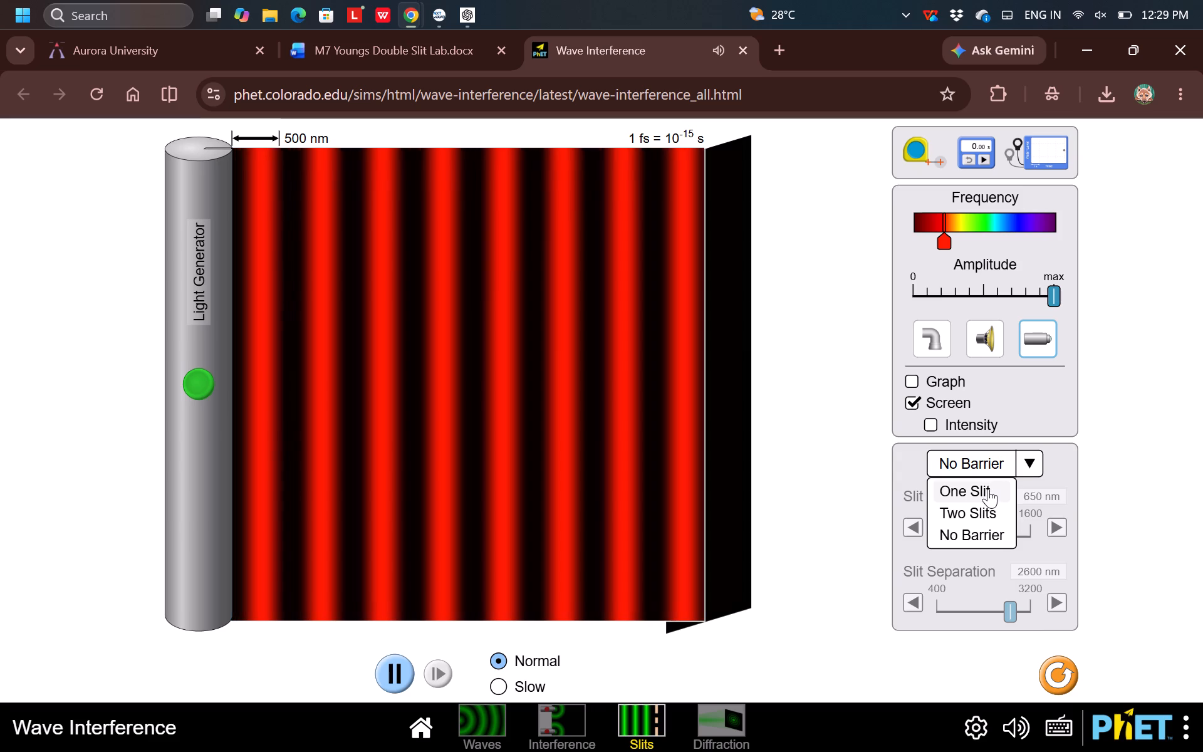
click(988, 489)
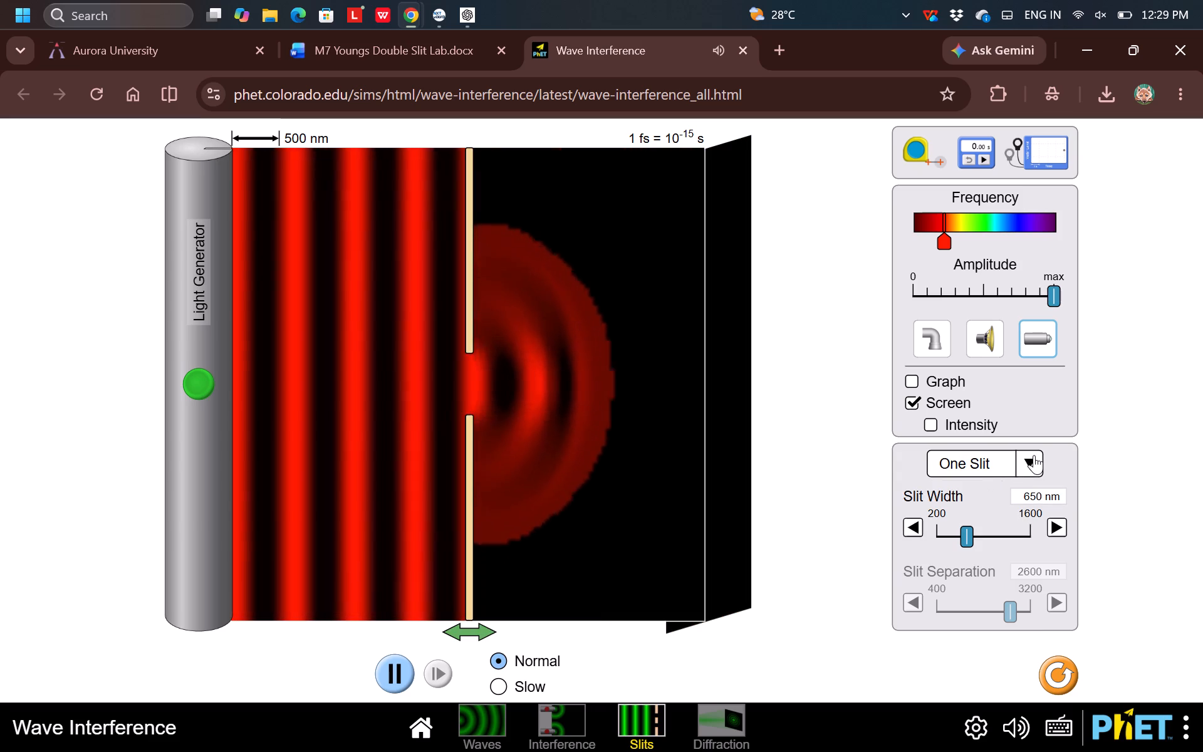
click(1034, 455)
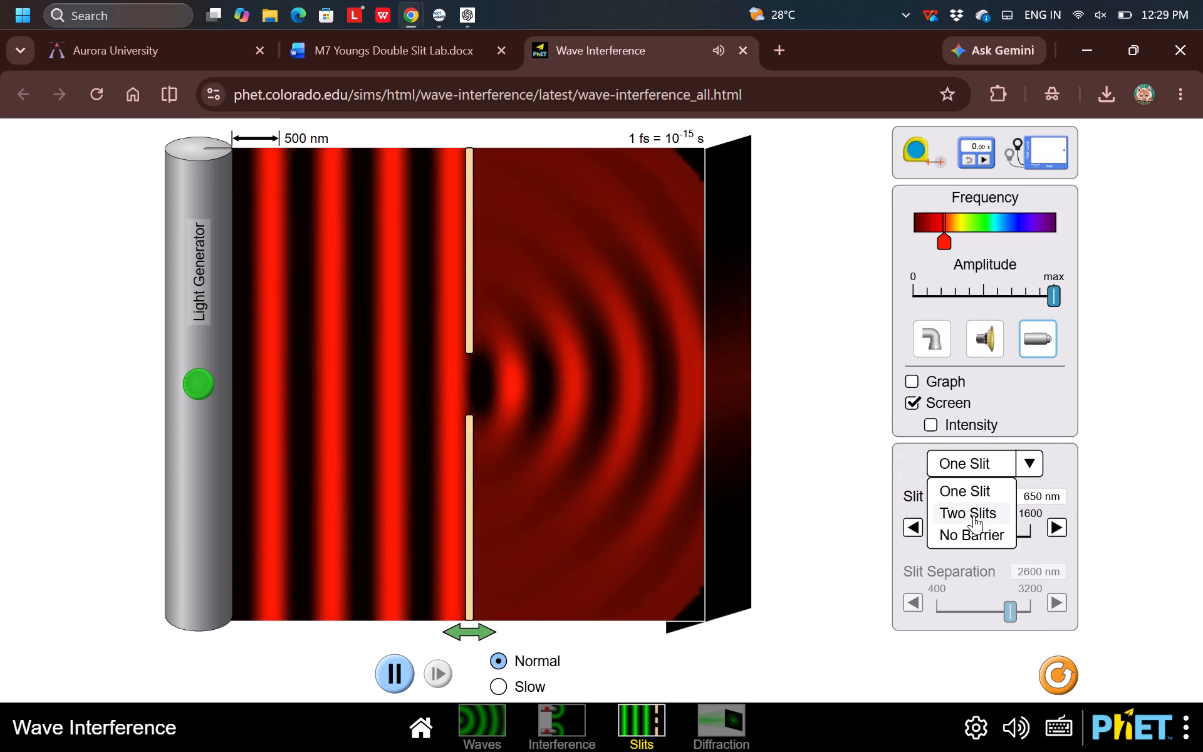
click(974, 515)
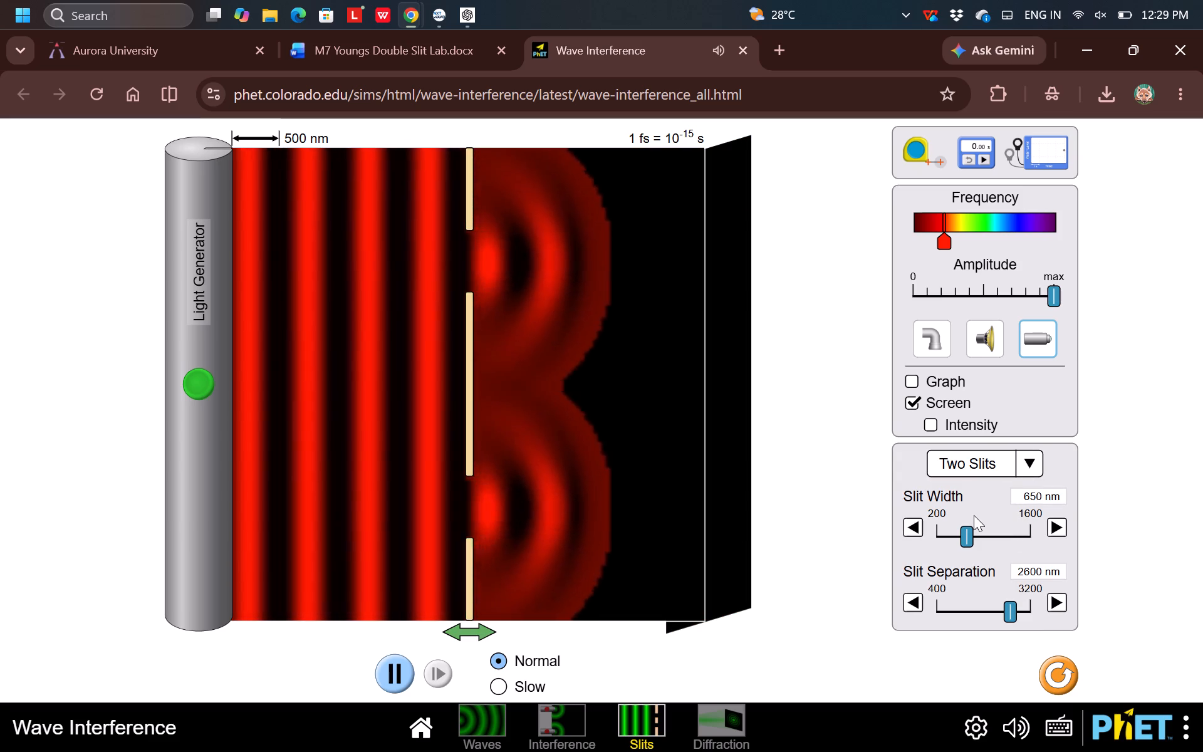
Change the light frequency from red to yellow.
drag(945, 241, 964, 236)
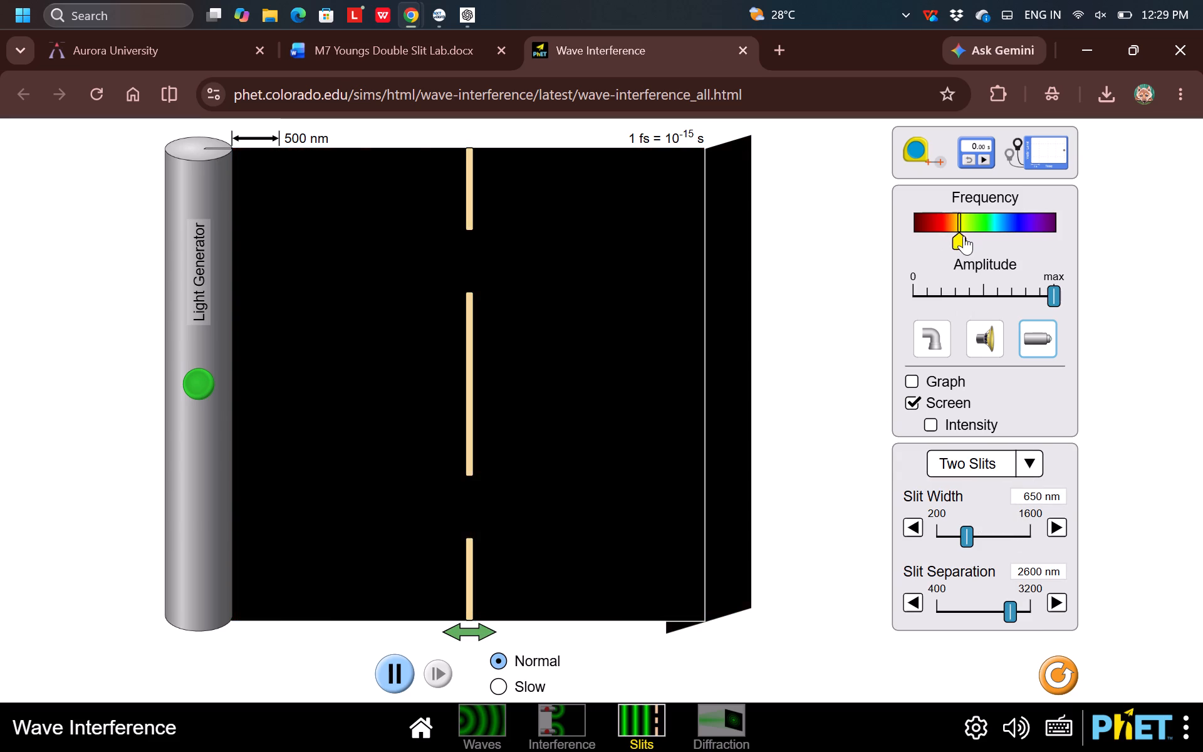
drag(964, 236, 961, 236)
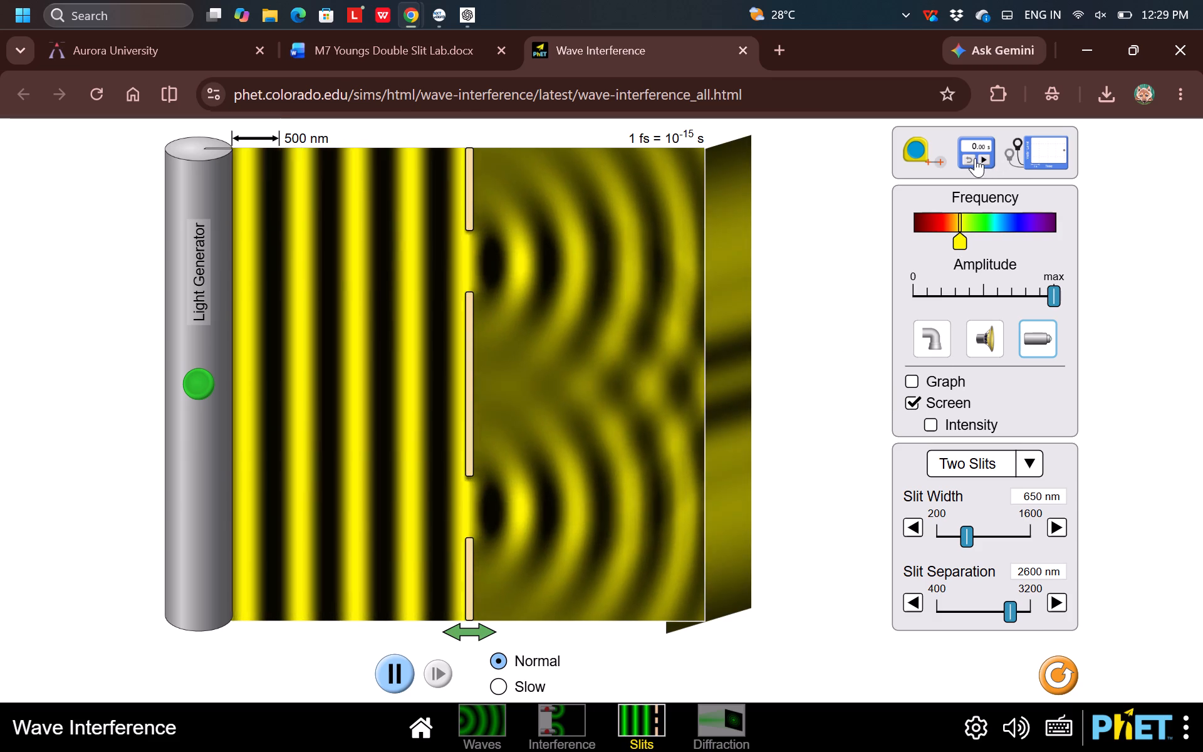
Place the stopwatch in the wave area behind the slits, run it briefly, stop it, and return it to the toolbox.
drag(975, 158, 642, 334)
click(656, 343)
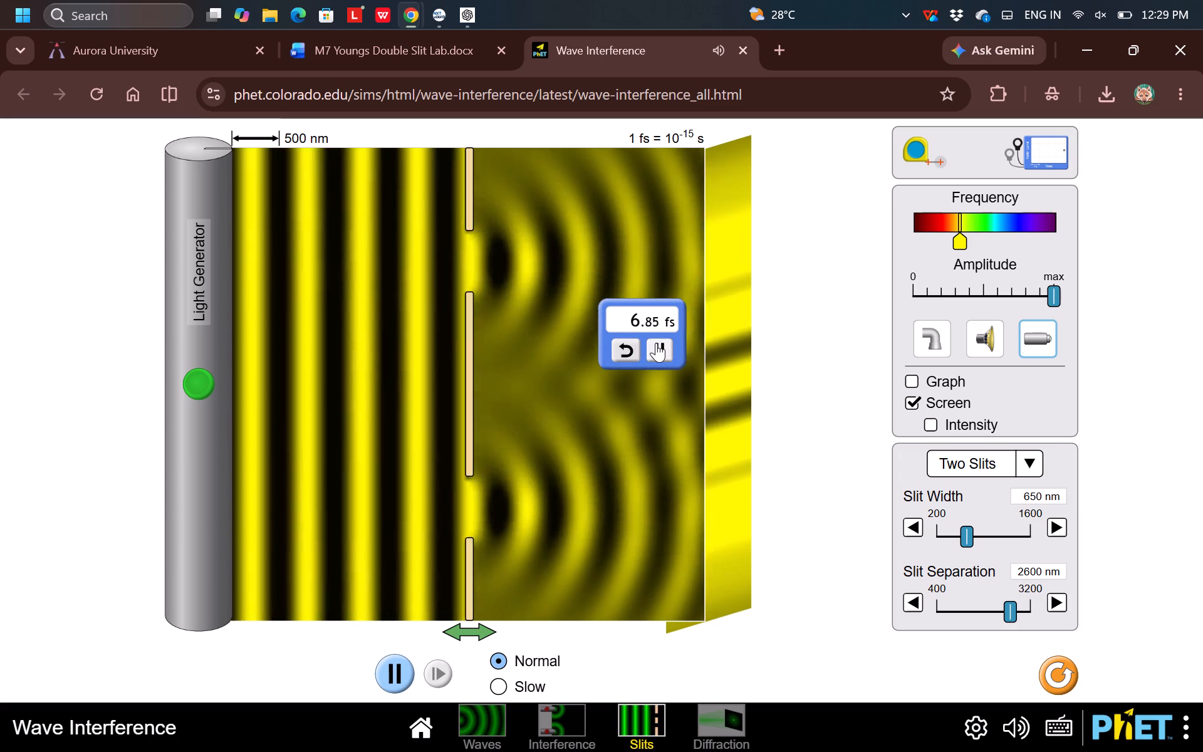
click(656, 343)
drag(647, 320, 947, 170)
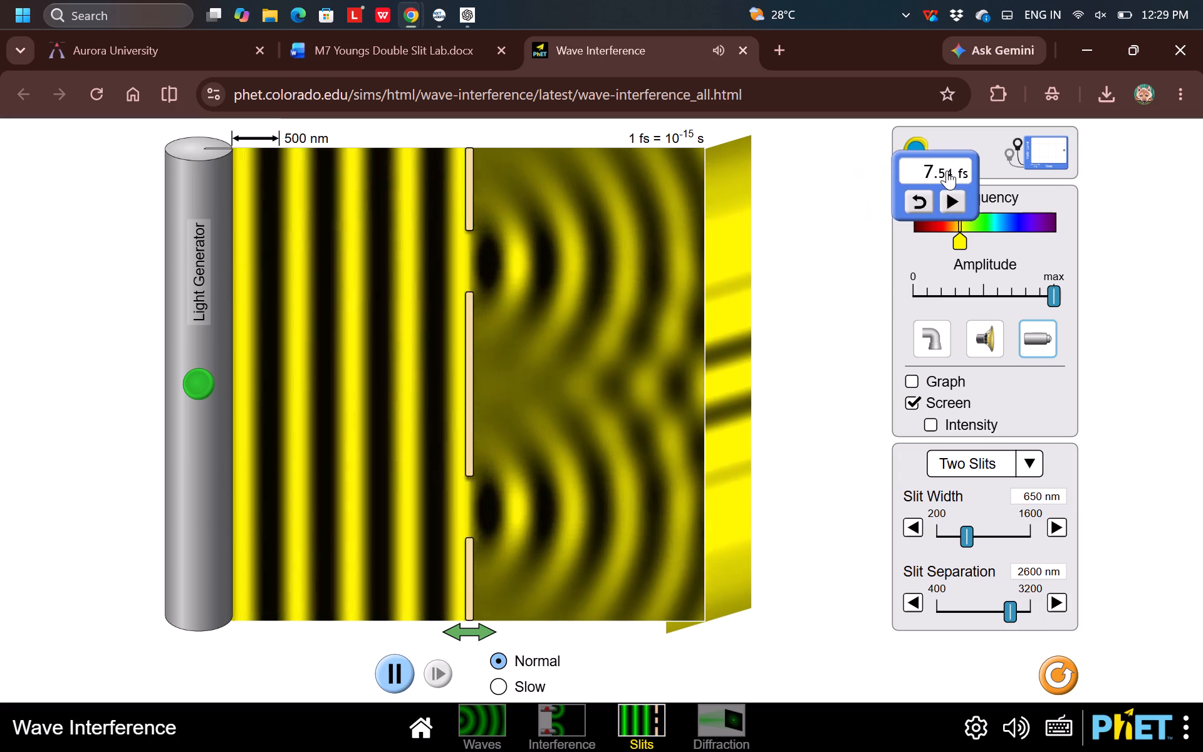
drag(947, 170, 977, 147)
drag(986, 139, 980, 139)
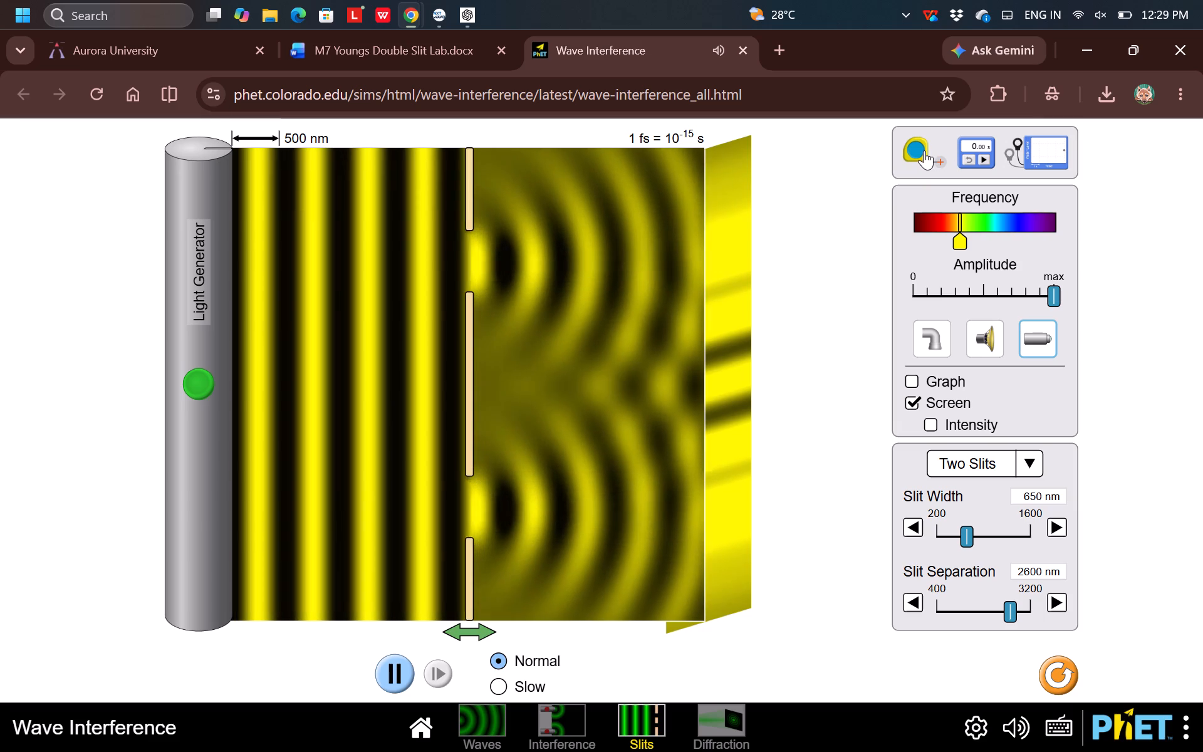
Anchor the measuring tape at the middle of the projection screen's edge and measure to three successively higher points along that edge.
drag(924, 150, 764, 382)
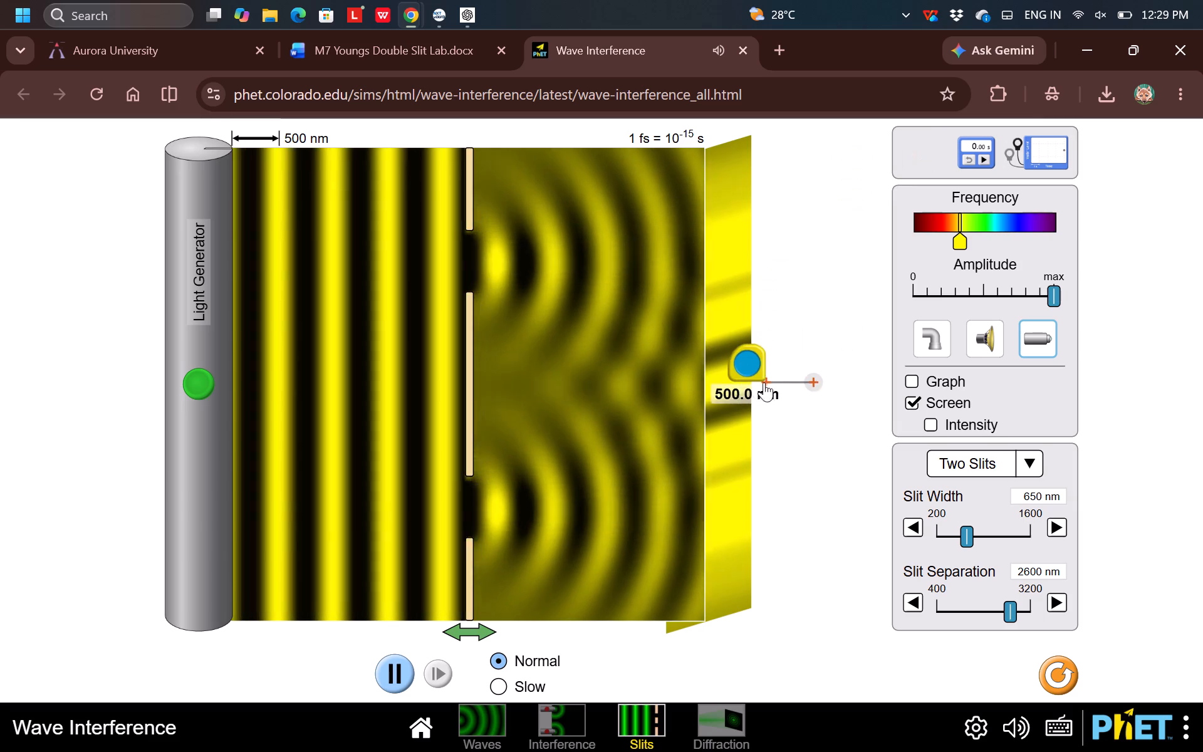
drag(764, 382, 702, 388)
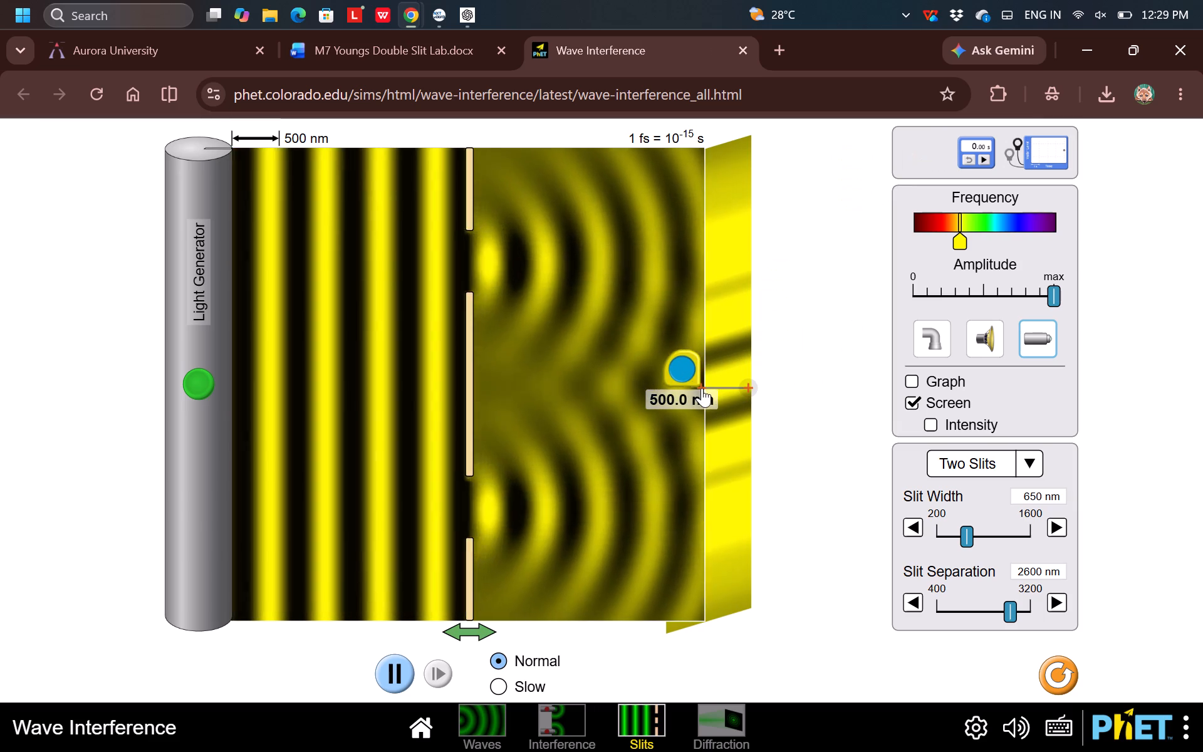
drag(702, 388, 706, 385)
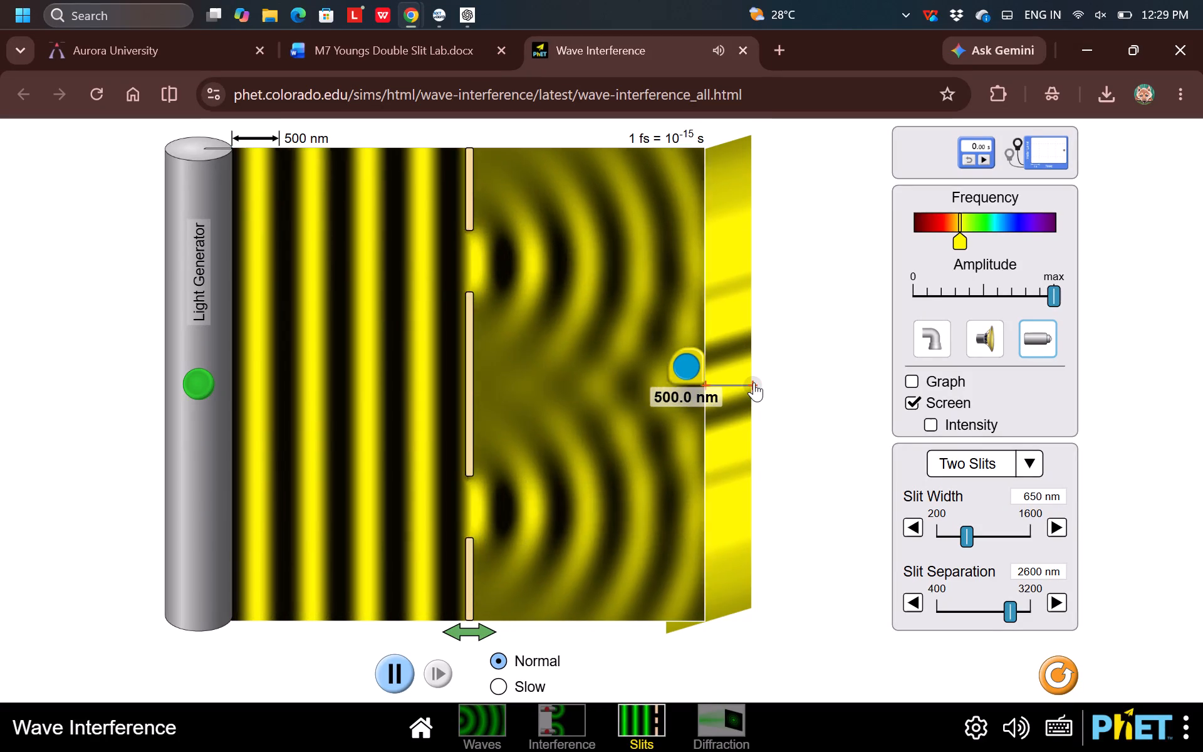
drag(753, 383, 701, 305)
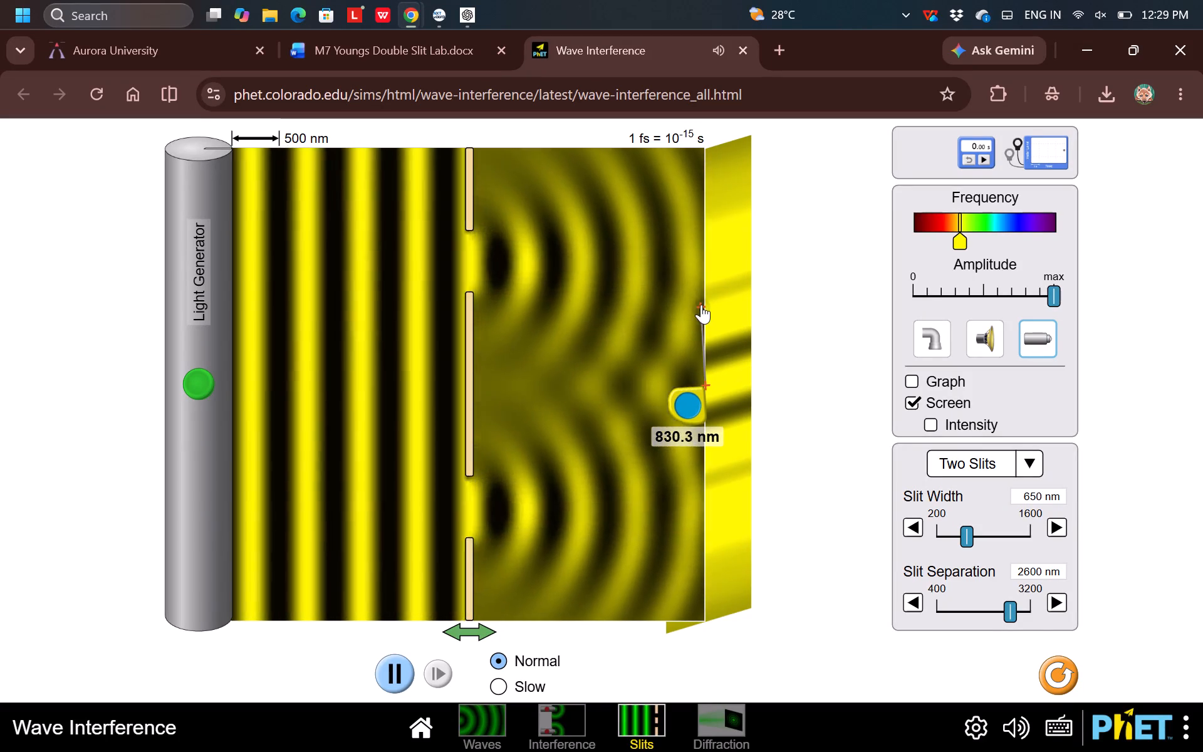
drag(701, 305, 701, 265)
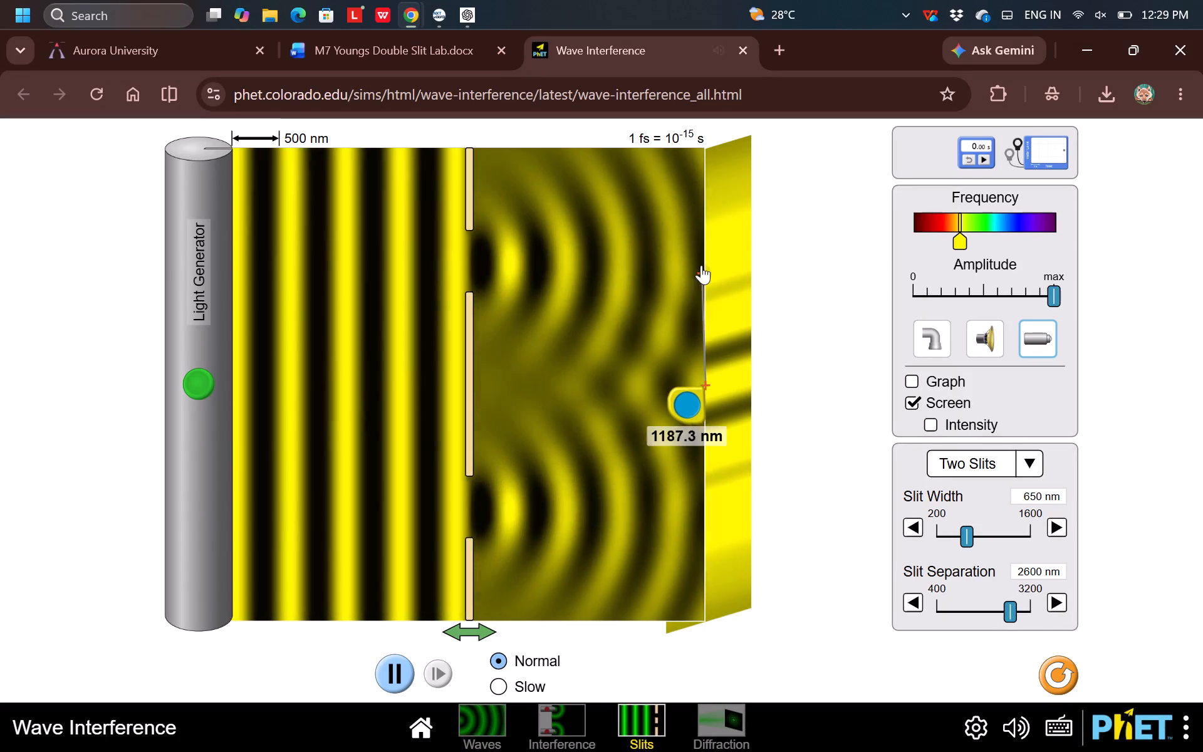
drag(701, 265, 704, 221)
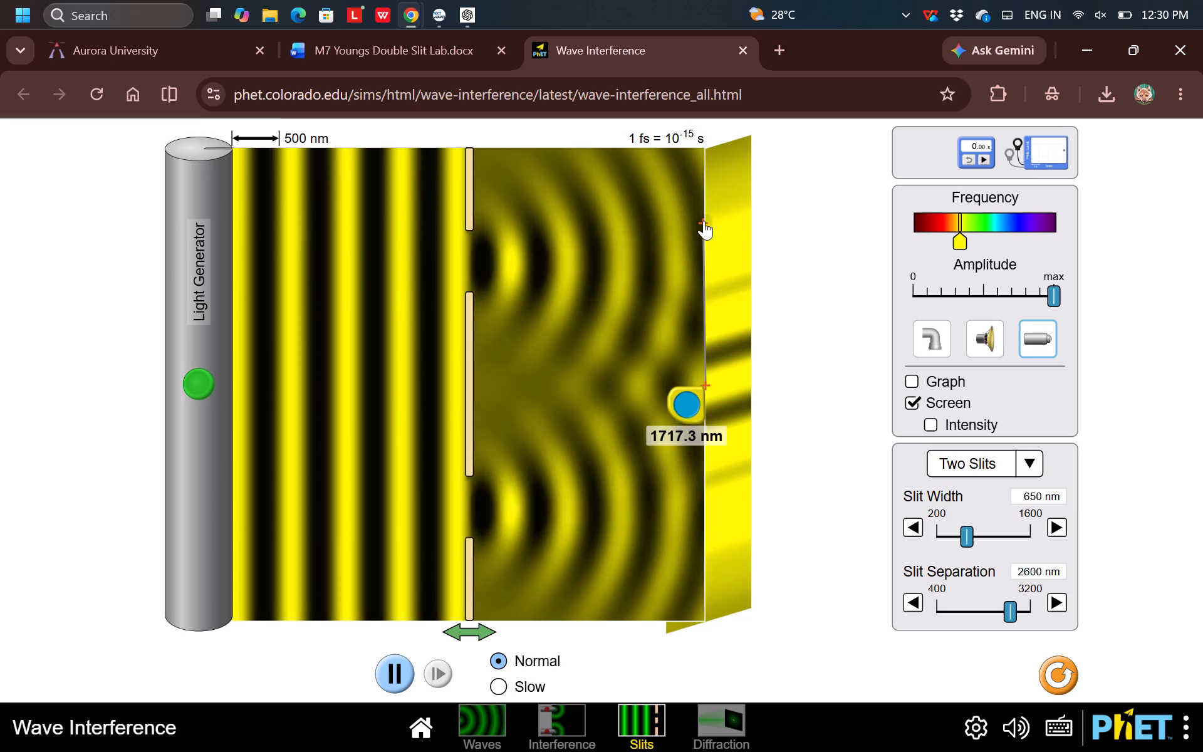
Measure from the middle of the projection screen's edge to the nearer fringes below and above, and to a farther point below.
drag(704, 221, 701, 466)
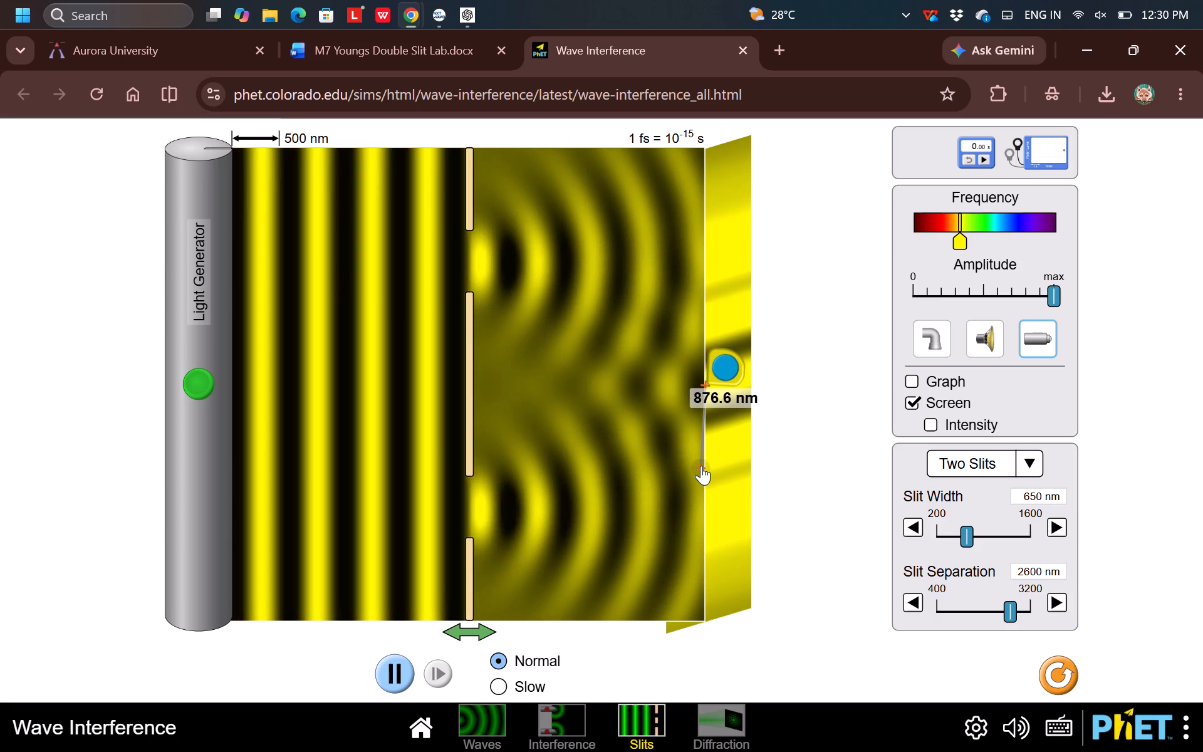
drag(701, 466, 704, 299)
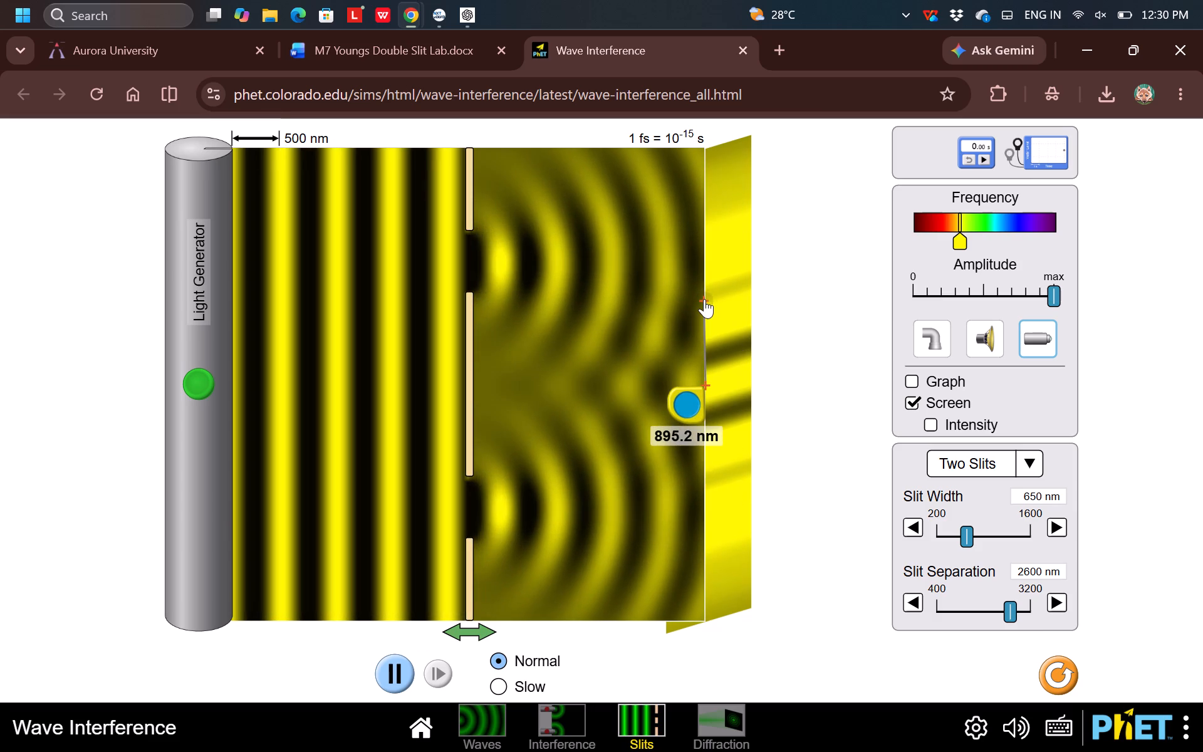
drag(704, 299, 704, 469)
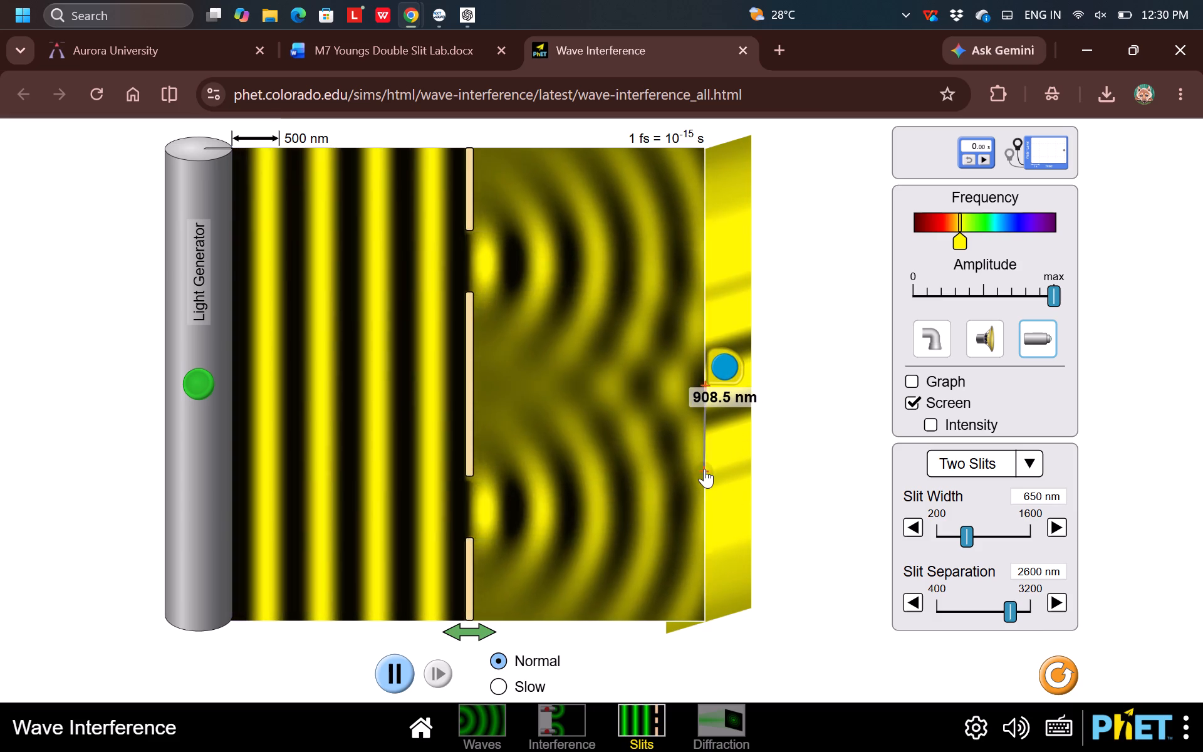
drag(704, 469, 707, 542)
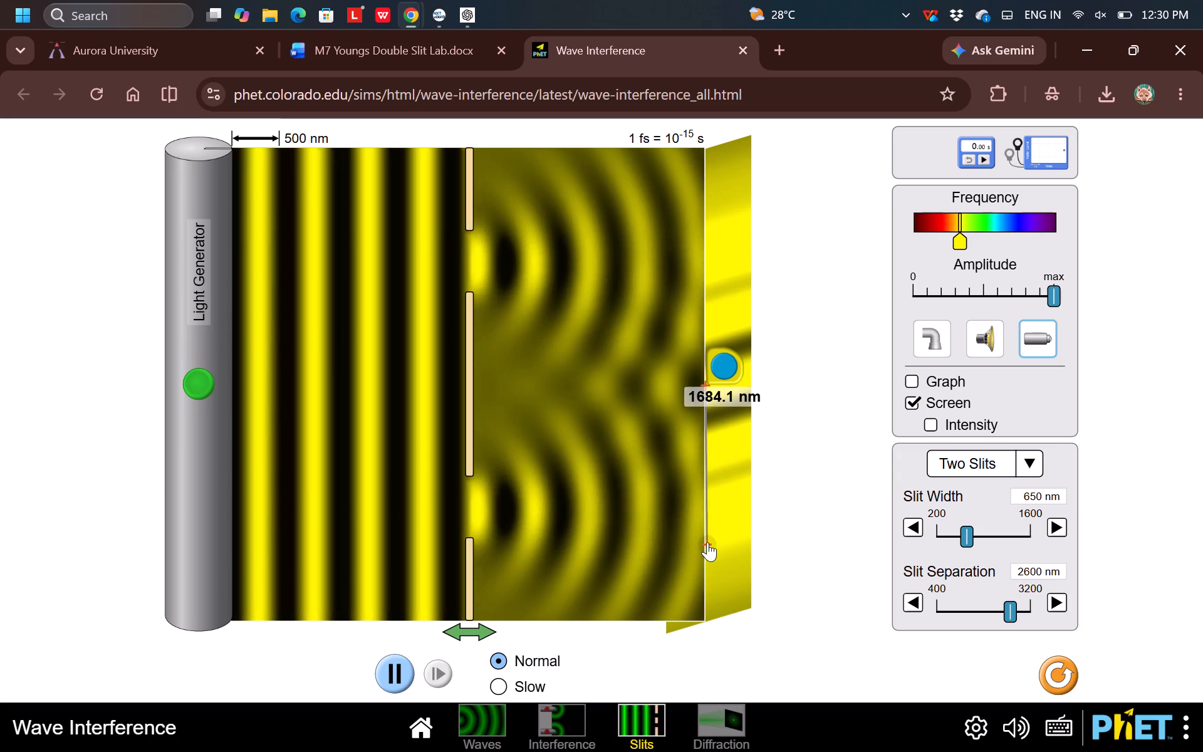
drag(707, 542, 704, 552)
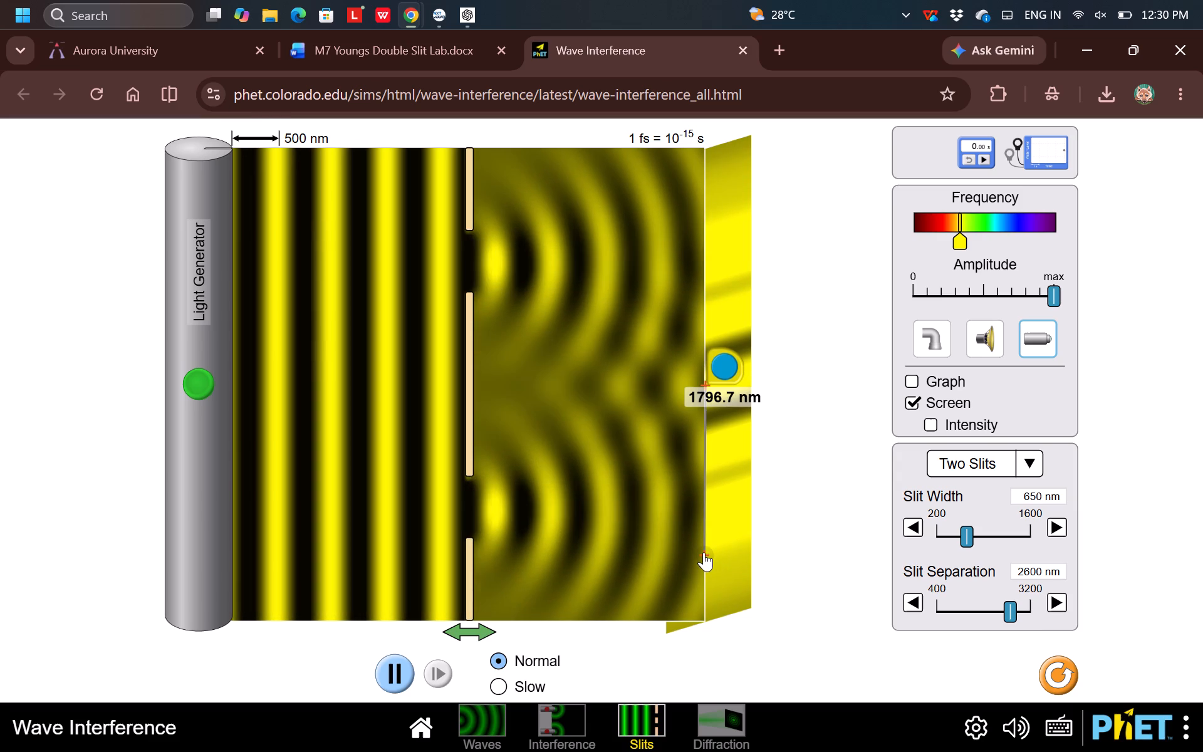
drag(704, 552, 703, 549)
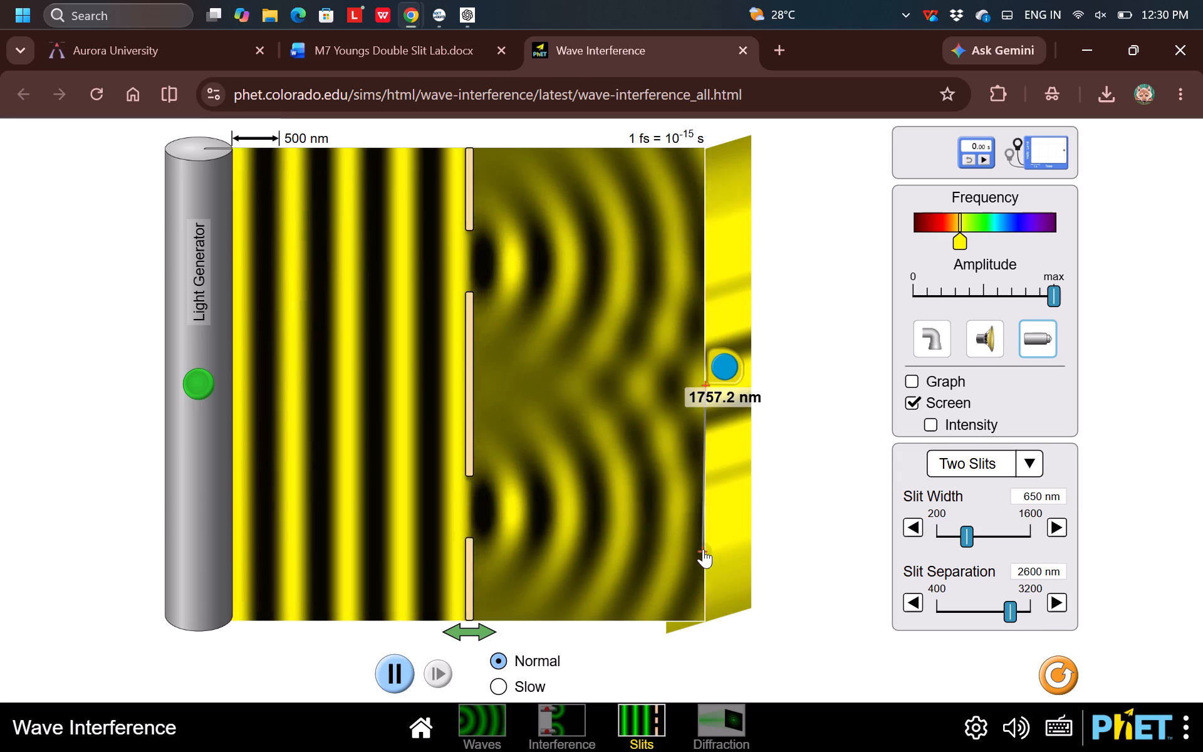
drag(703, 549, 704, 547)
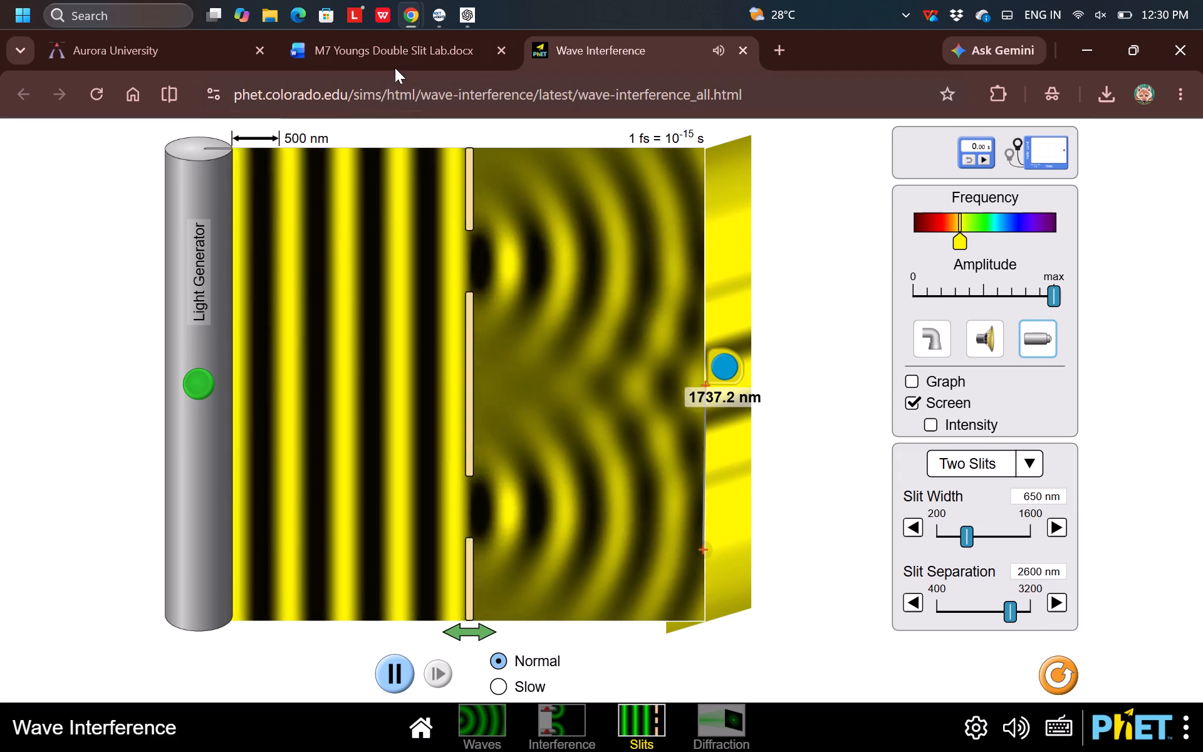
Switch to the M7 Youngs Double Slit Lab document and examine the procedure, the fringe-distance table and the wavelength formula.
click(393, 68)
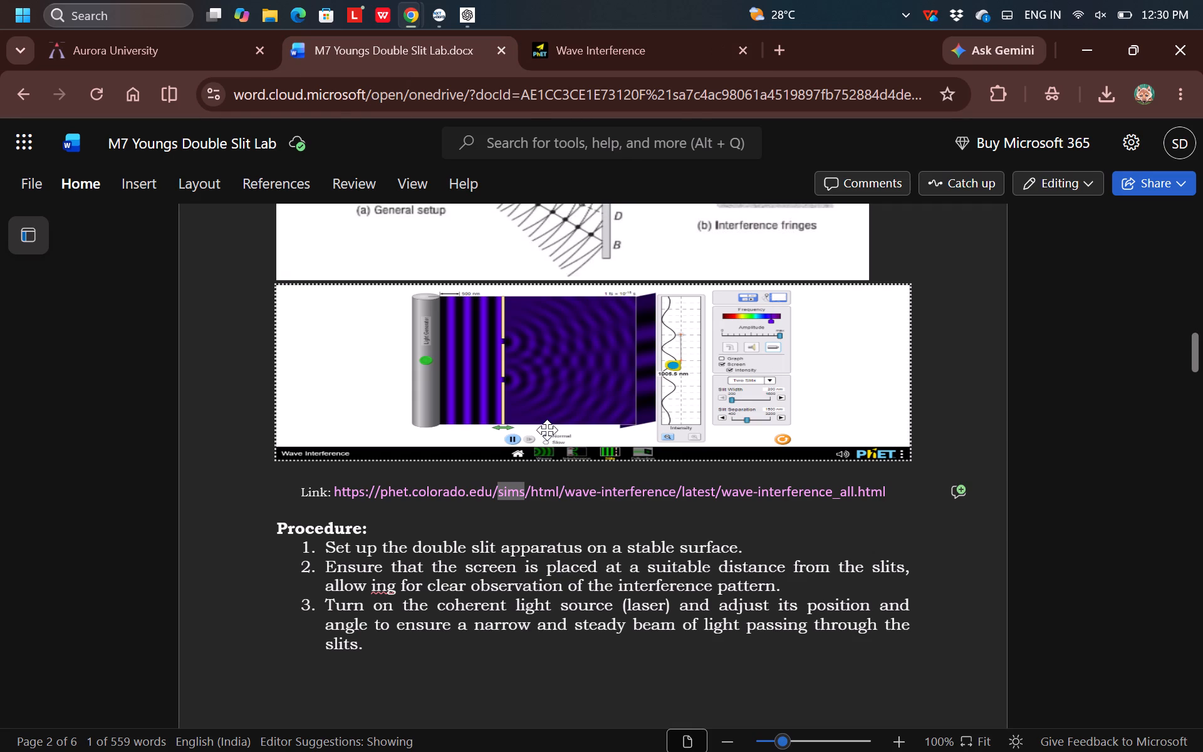
scroll(547, 430, down, 3)
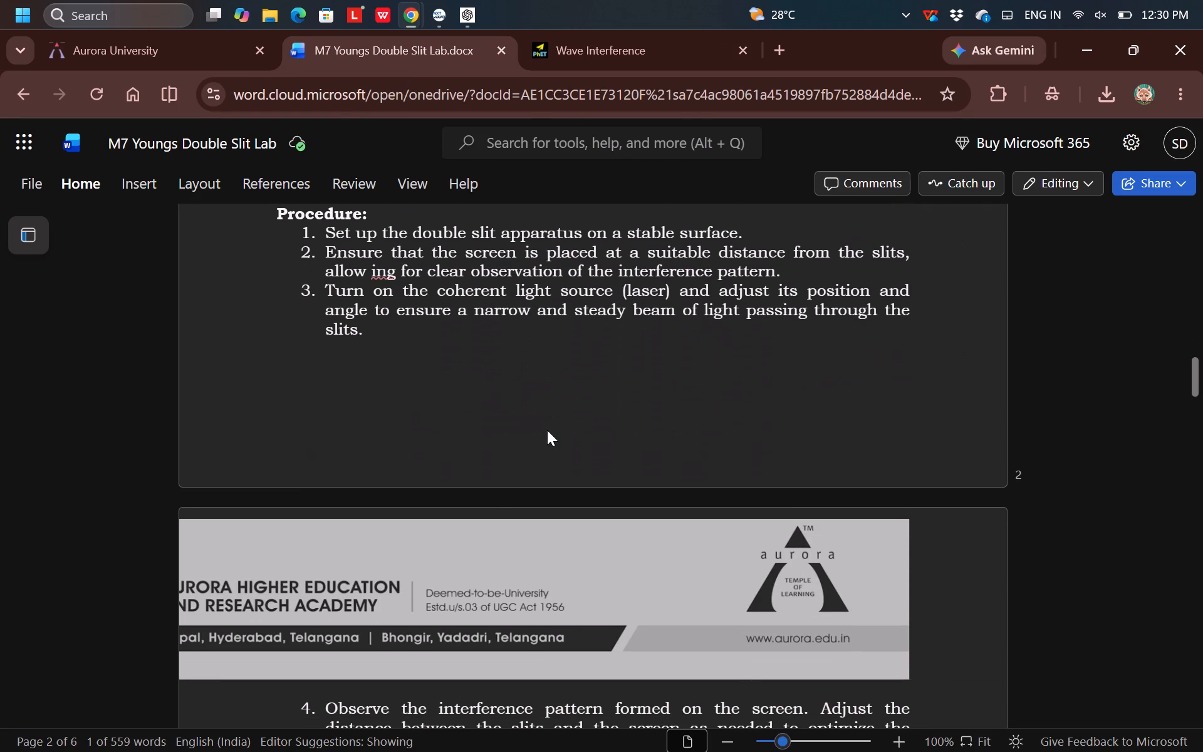
scroll(547, 430, down, 4)
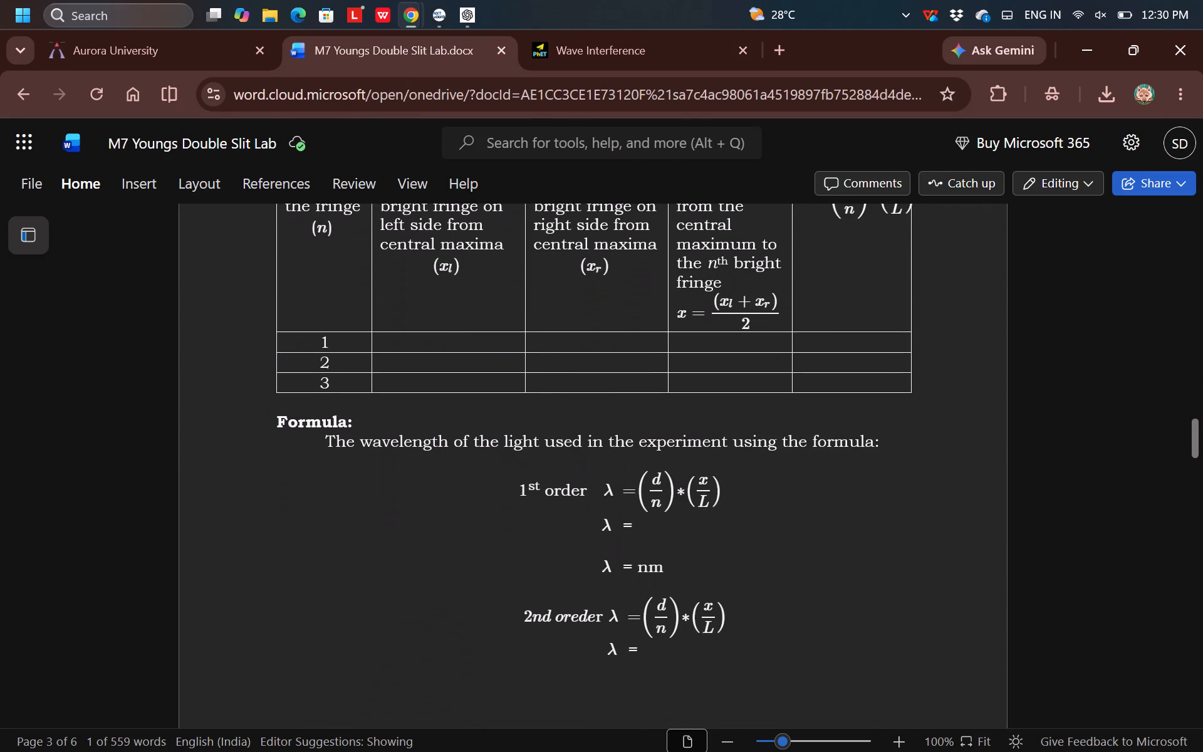
scroll(534, 361, up, 1)
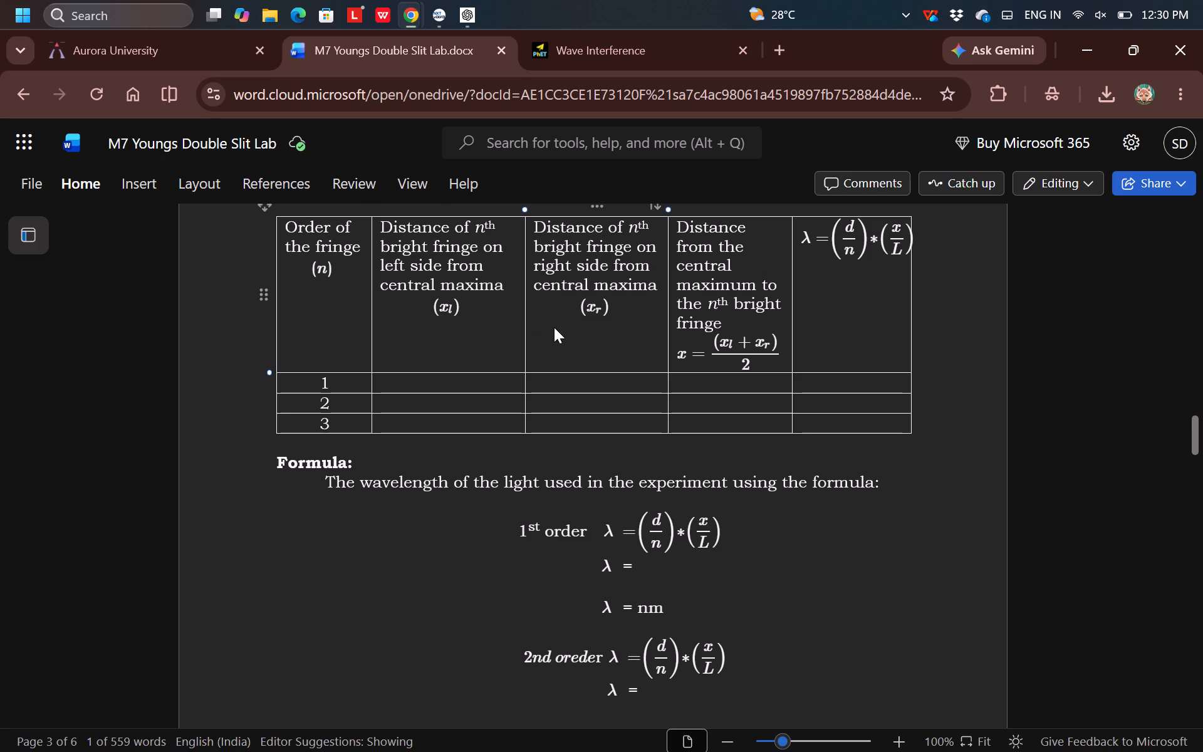
Return to the Wave Interference simulation and measure from the middle of the screen's edge to a far point above.
click(583, 61)
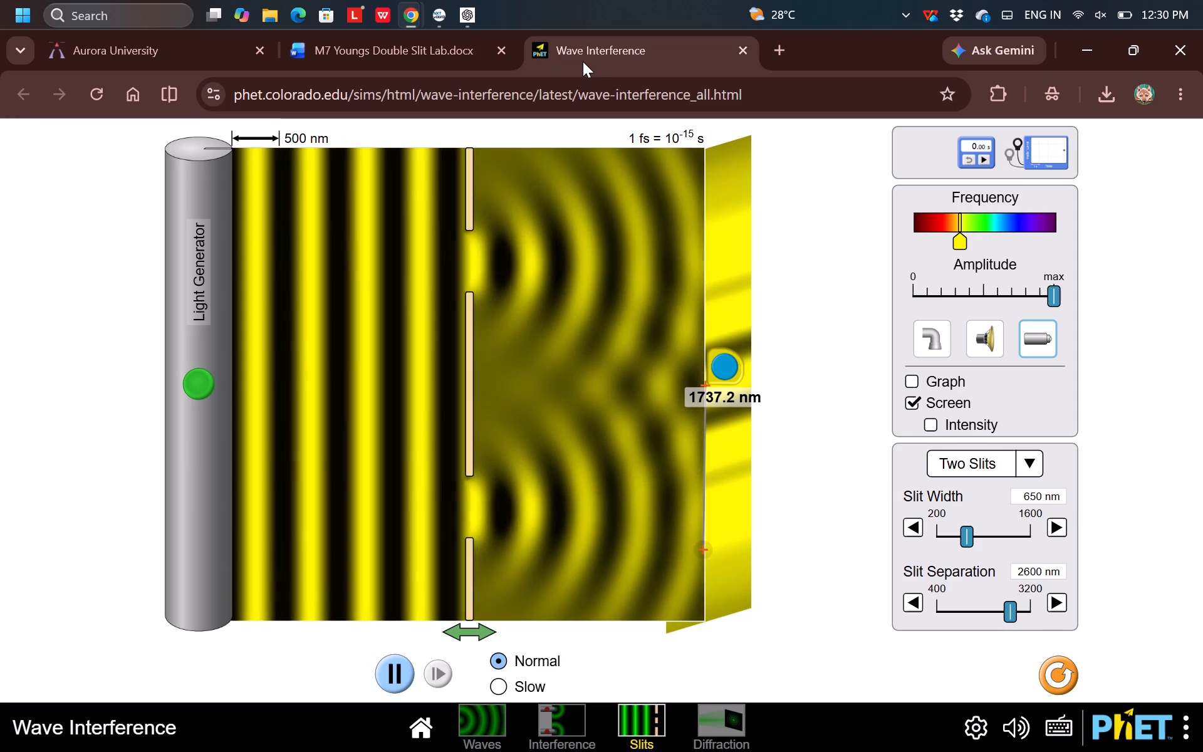
click(714, 369)
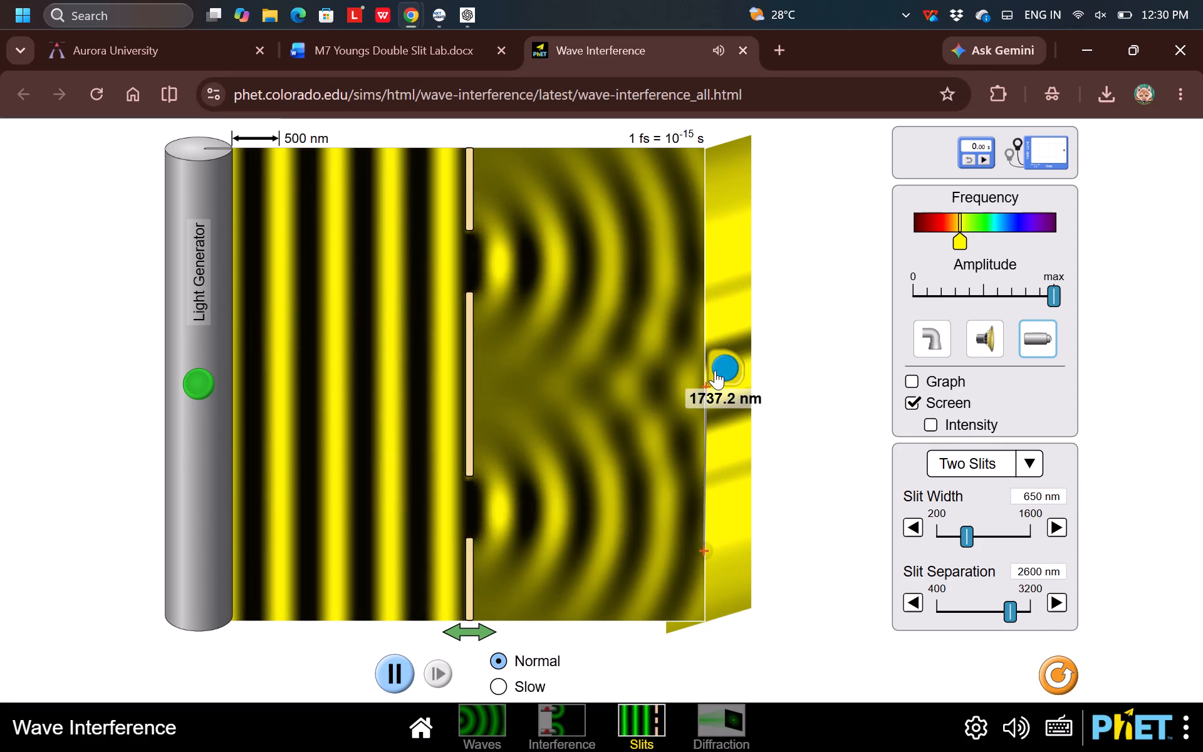
click(715, 370)
drag(707, 546, 744, 530)
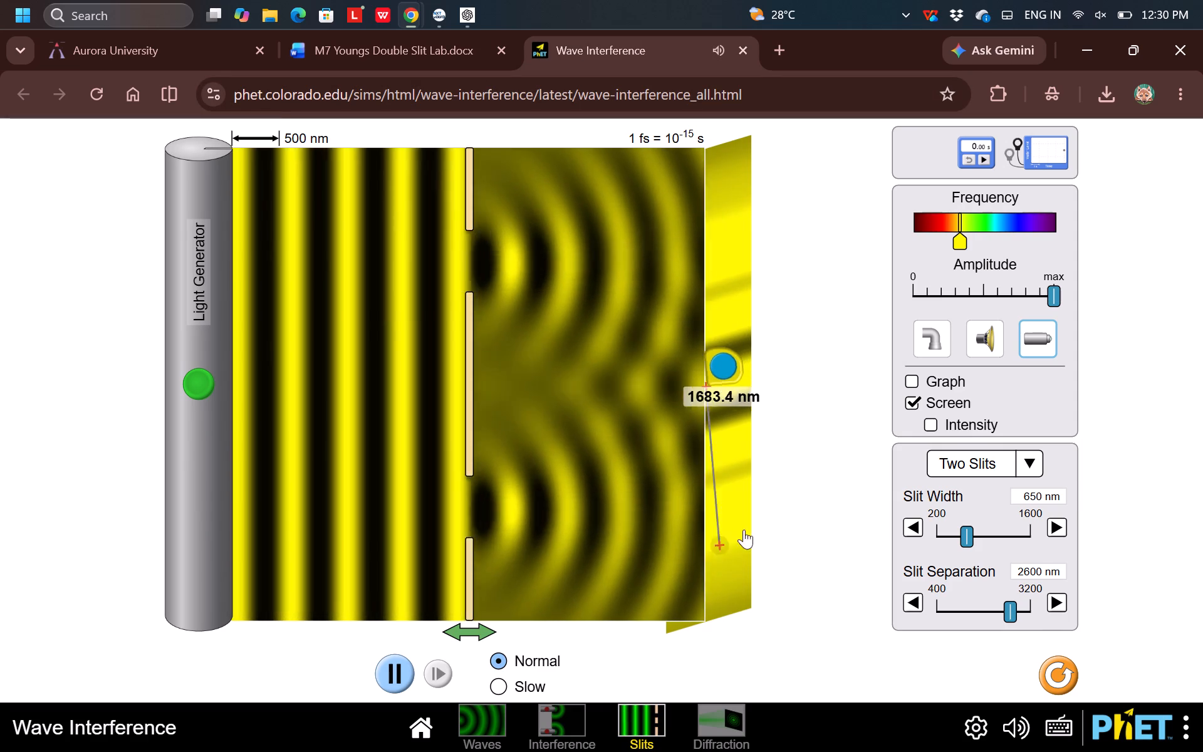
drag(744, 530, 707, 221)
Check the lab document's fringe table, and remeasure in the simulation from the tape's anchor to three points above and one point below.
click(410, 39)
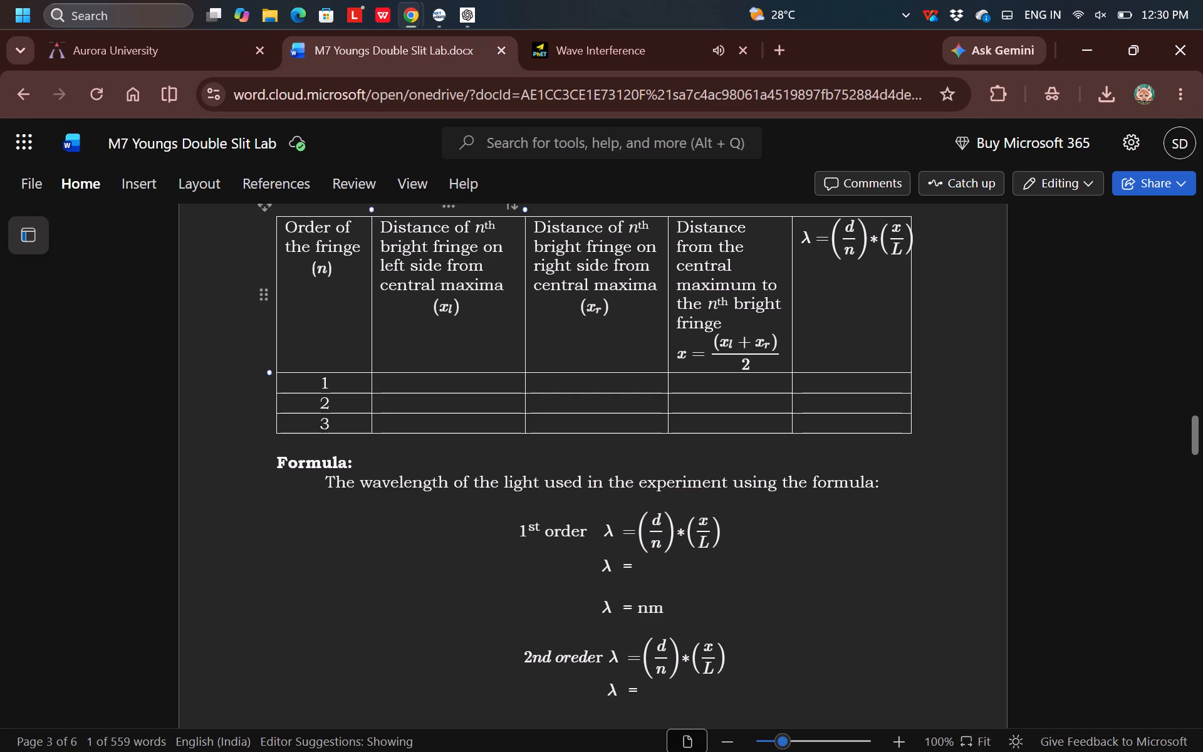
click(580, 63)
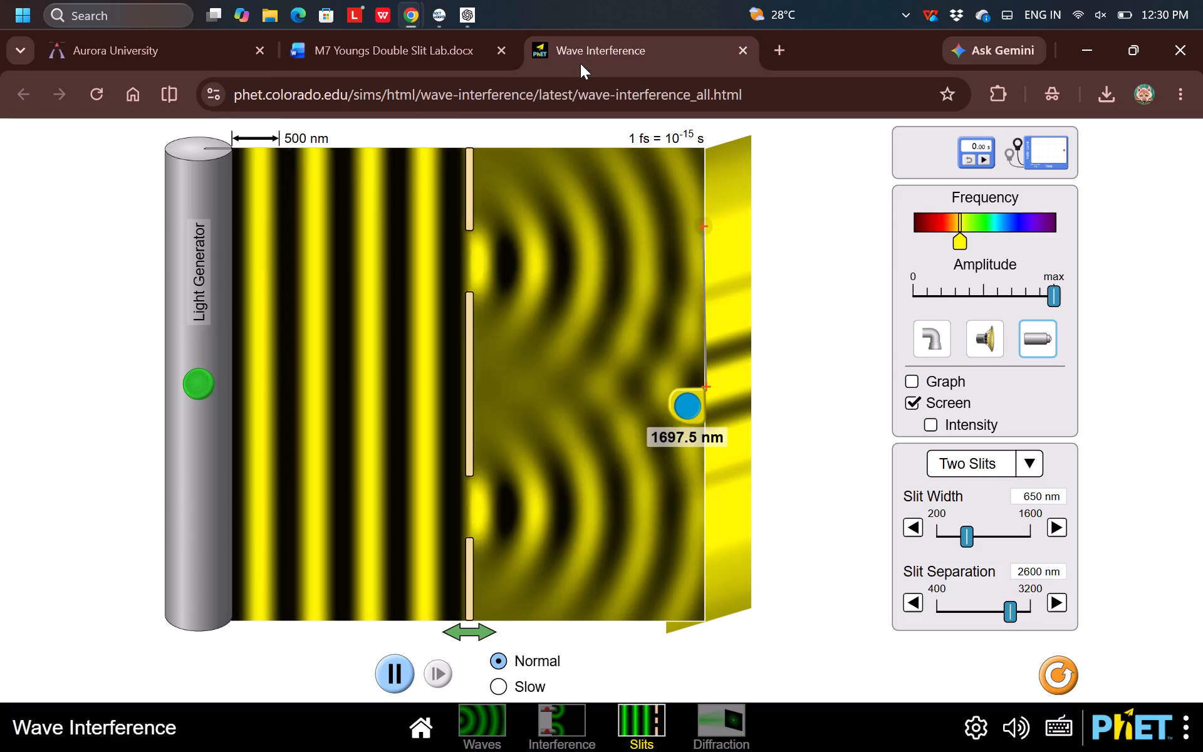
drag(705, 219, 709, 334)
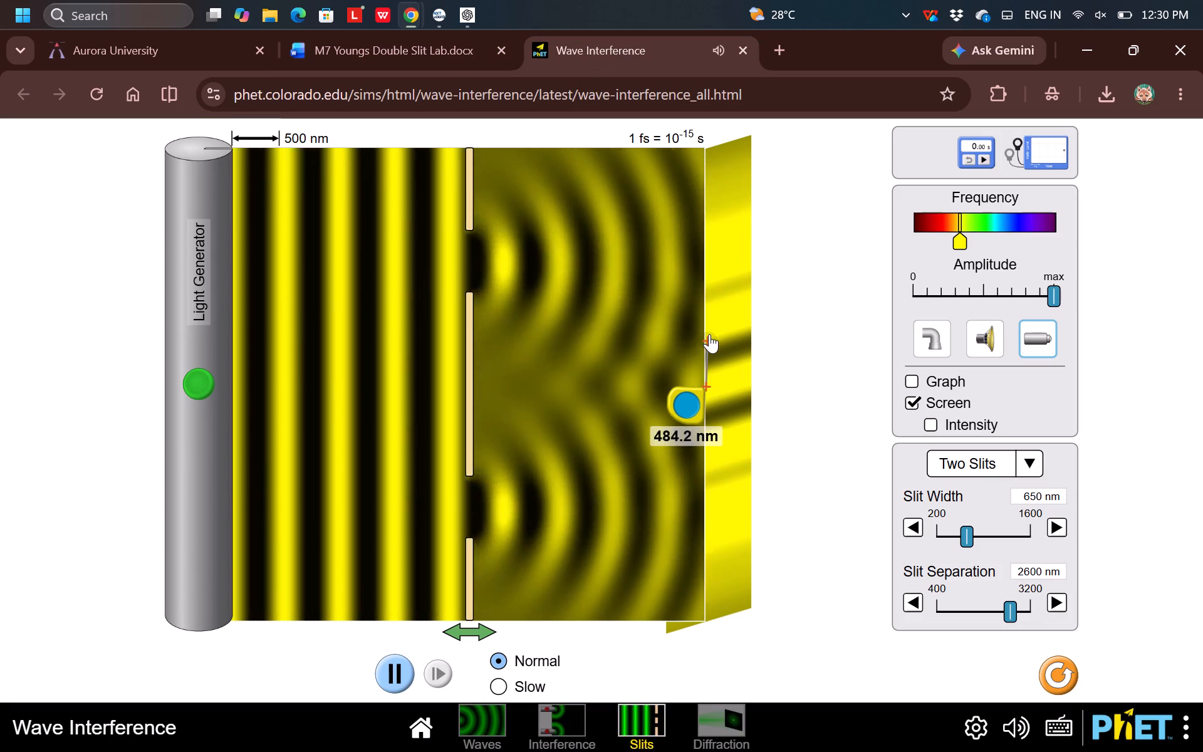
drag(709, 334, 729, 291)
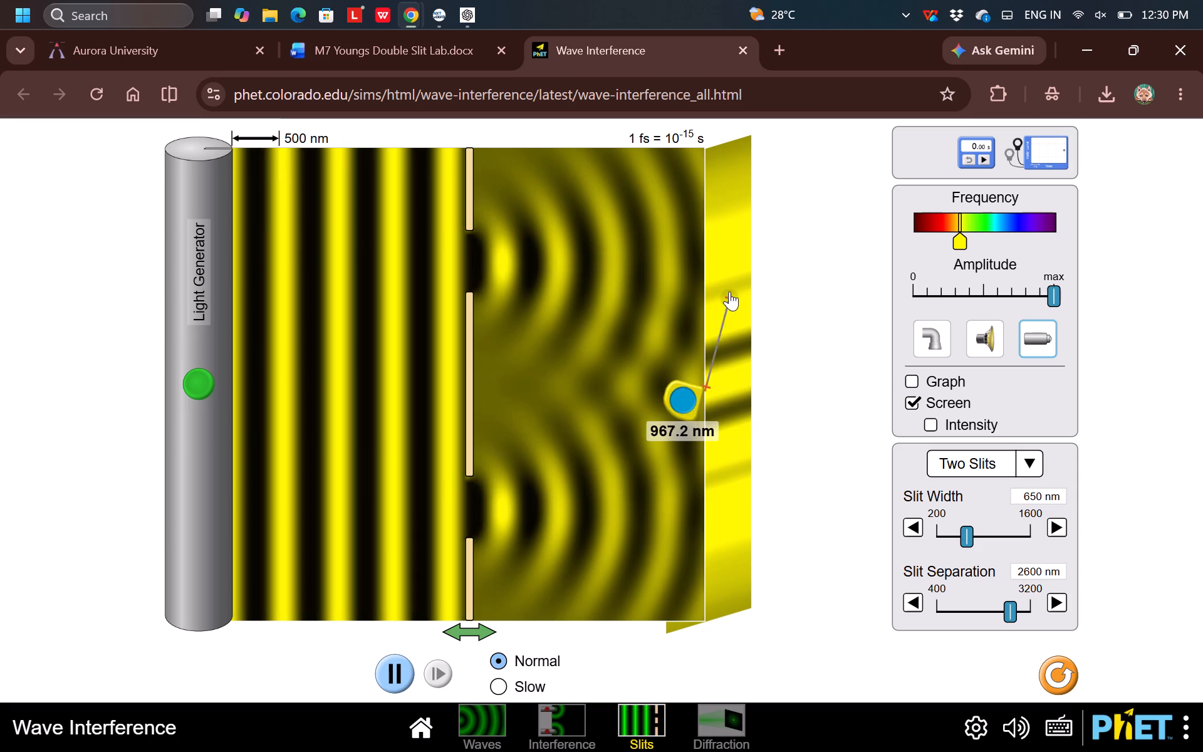
drag(729, 291, 706, 211)
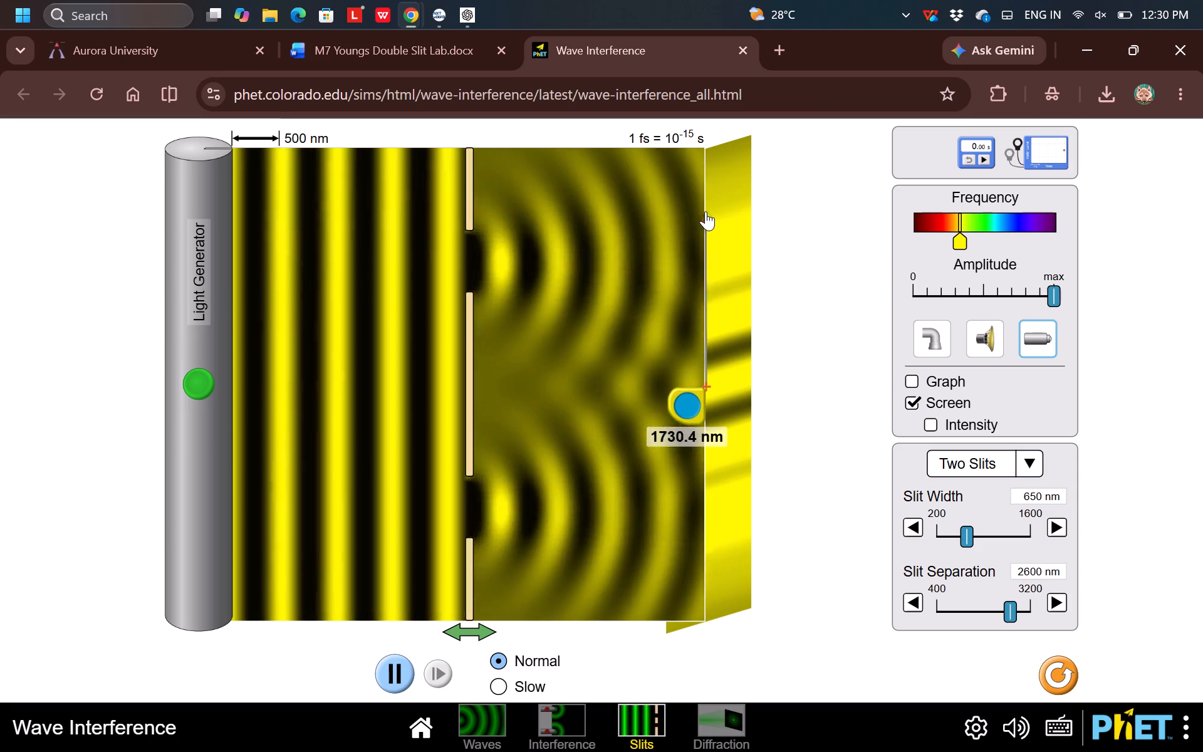
drag(706, 211, 729, 447)
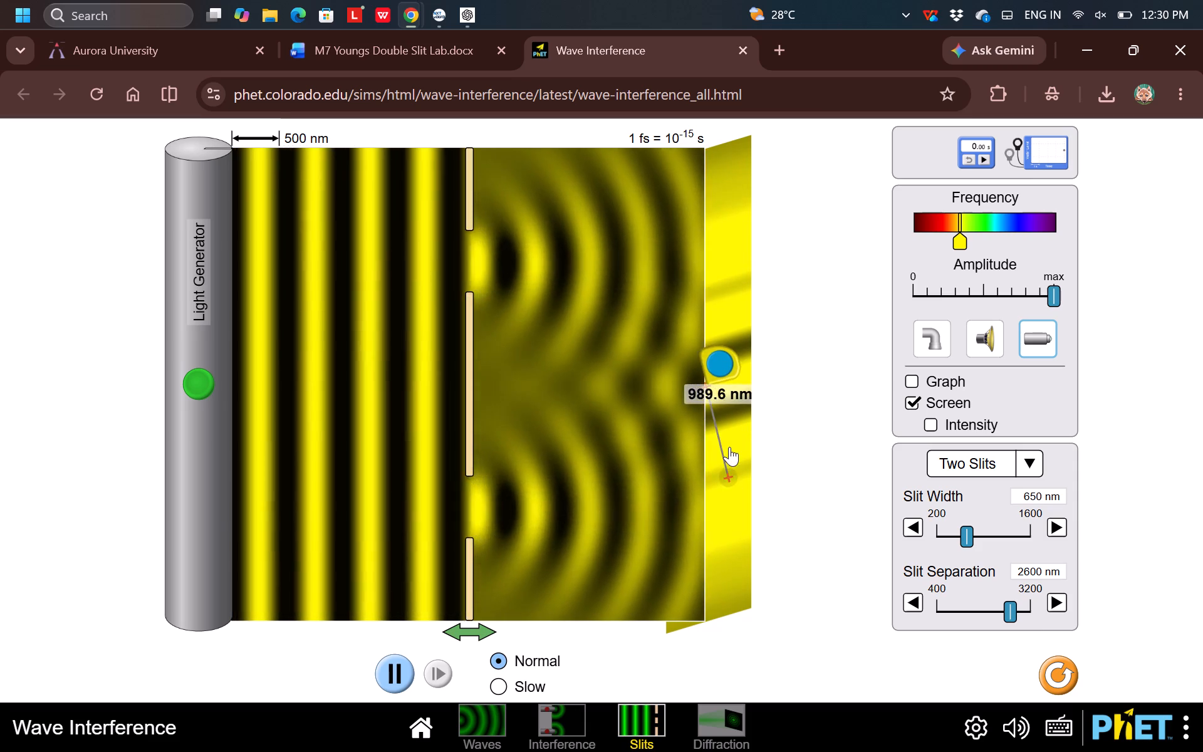
Re-anchor the measuring tape slightly lower on the projection screen's edge and measure the short distance up to the first-order point.
drag(729, 447, 720, 347)
drag(707, 379, 706, 386)
drag(706, 386, 708, 424)
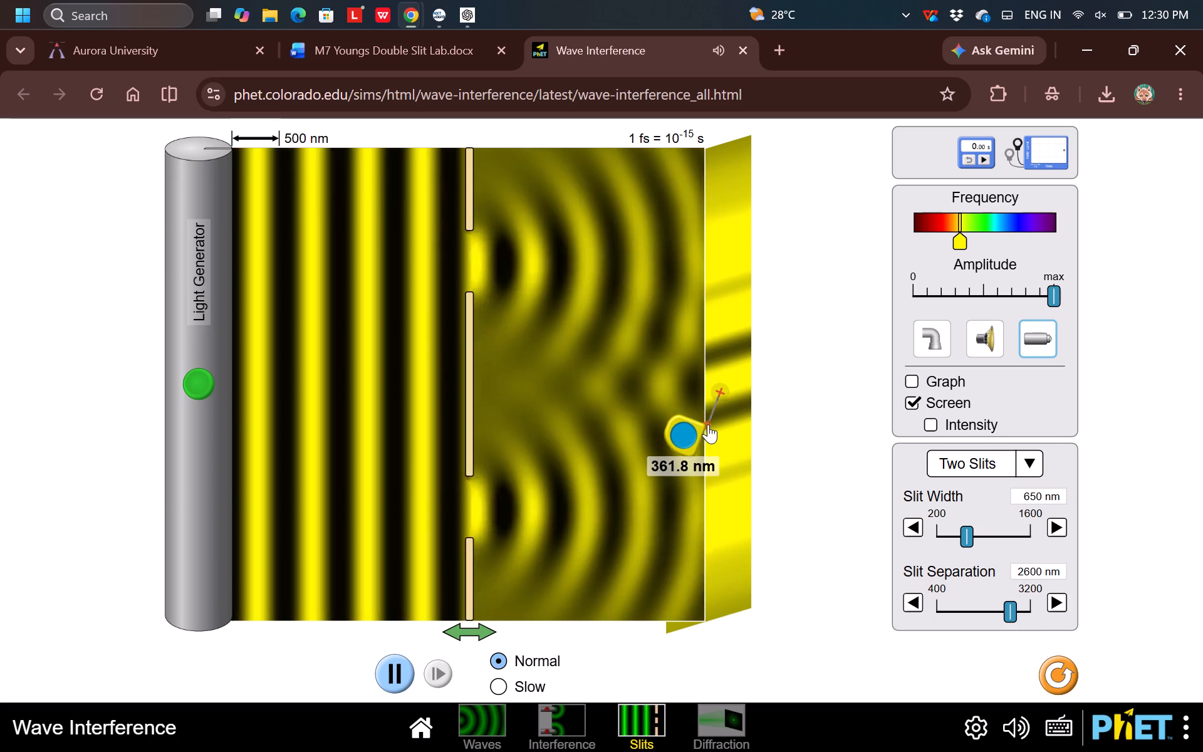
drag(708, 424, 706, 397)
drag(714, 363, 697, 376)
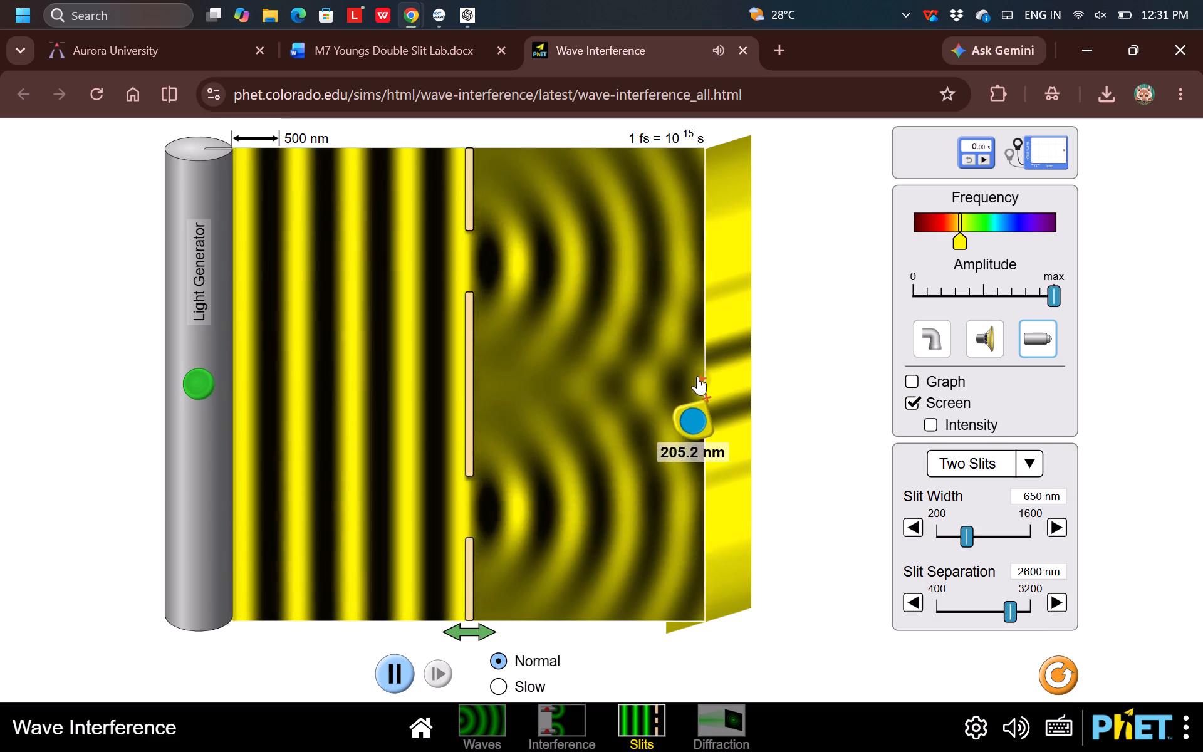
drag(697, 376, 704, 372)
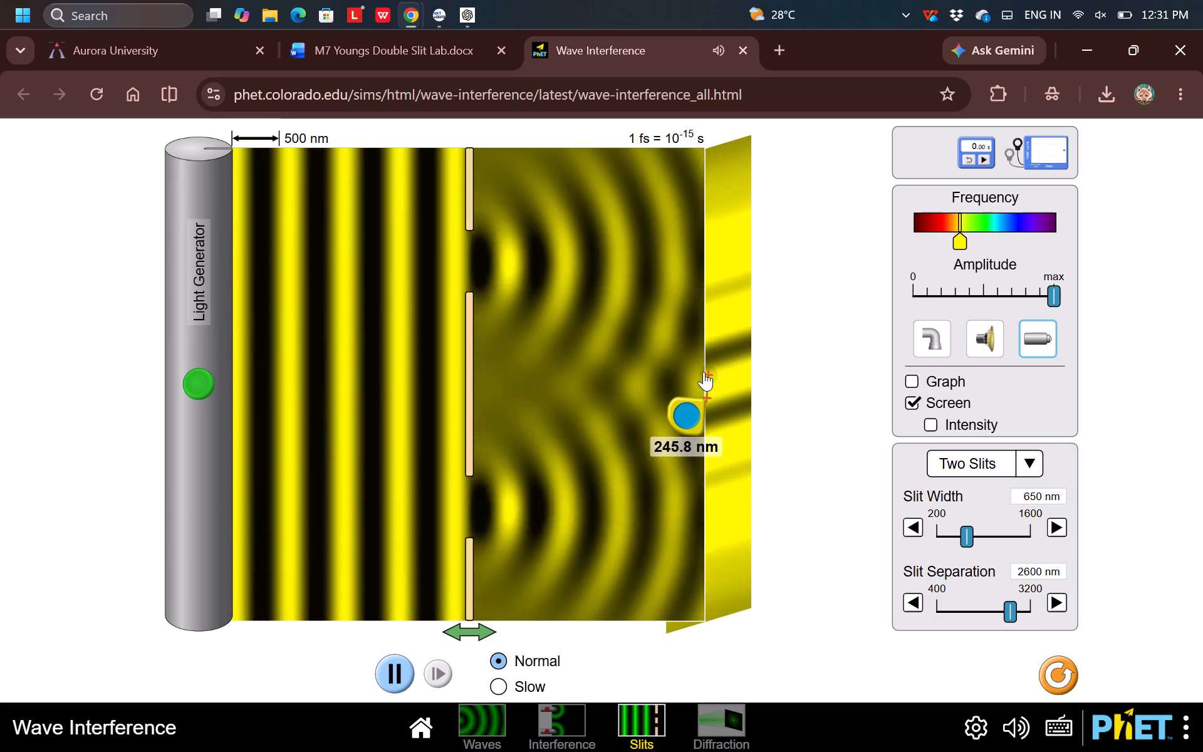
drag(704, 372, 700, 372)
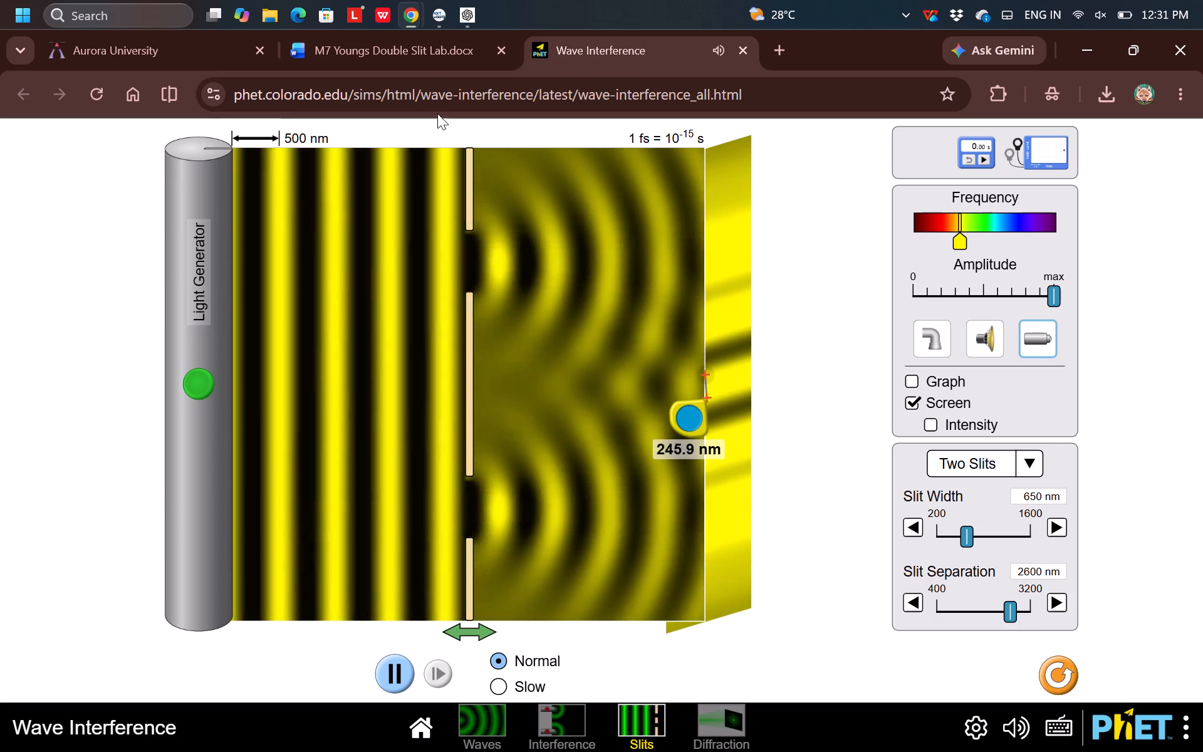
Enter 245.9 as the left-side distance for fringe order 1 in the M7 Youngs Double Slit Lab table.
click(429, 58)
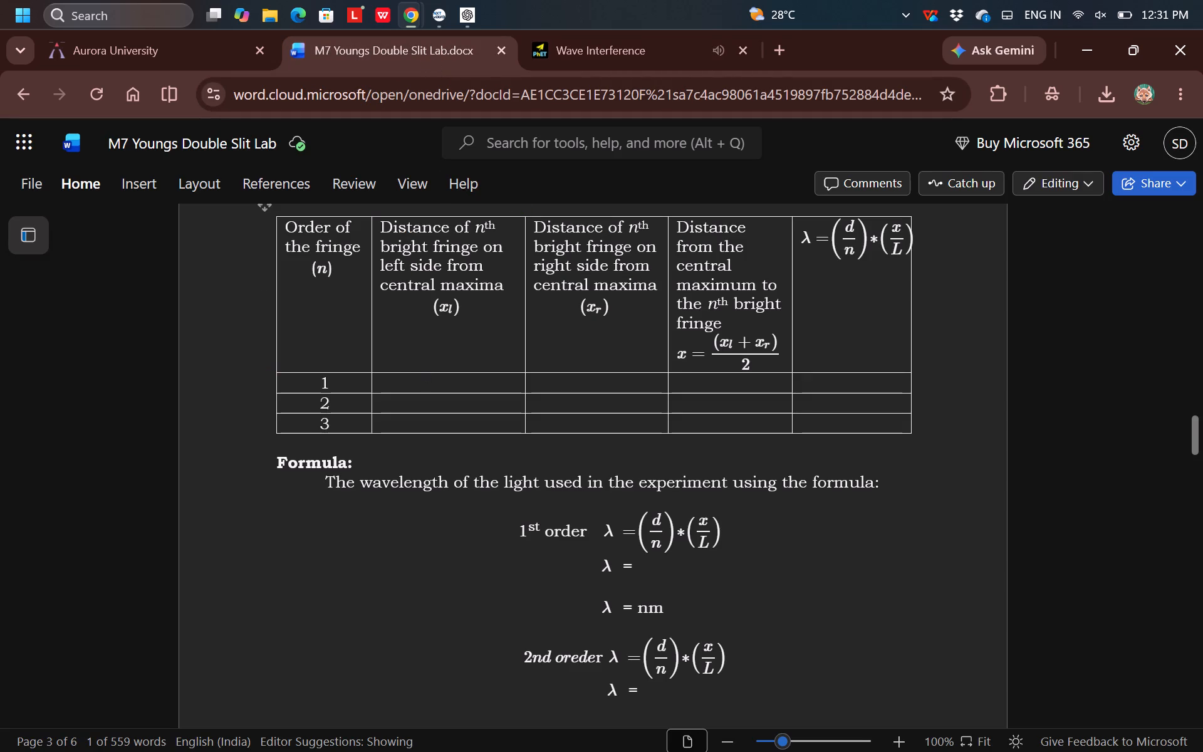
click(418, 382)
text(249.9)
click(603, 36)
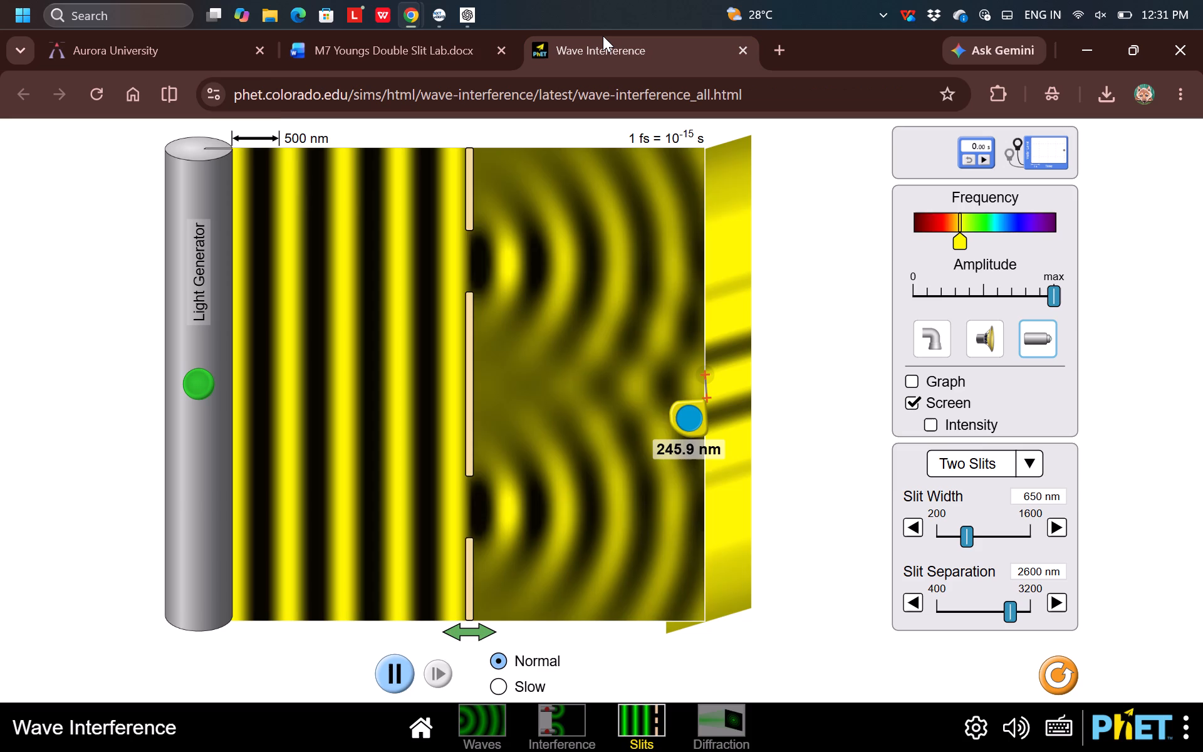
click(431, 42)
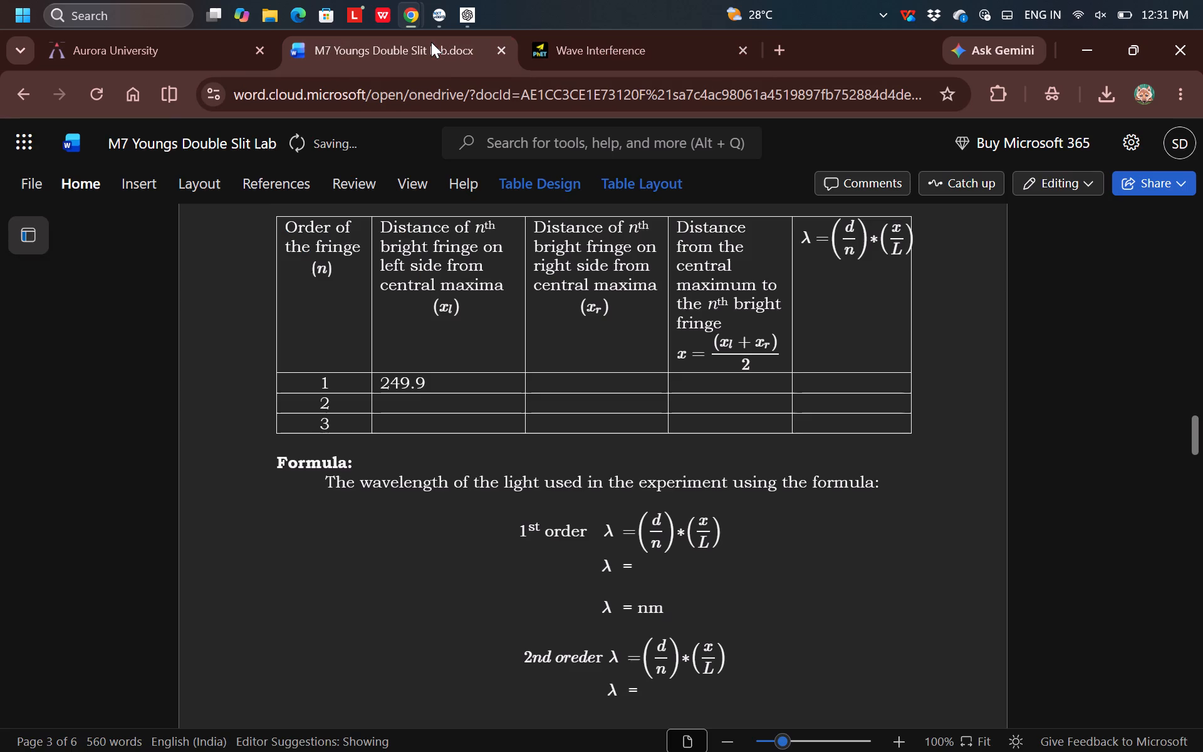
click(411, 384)
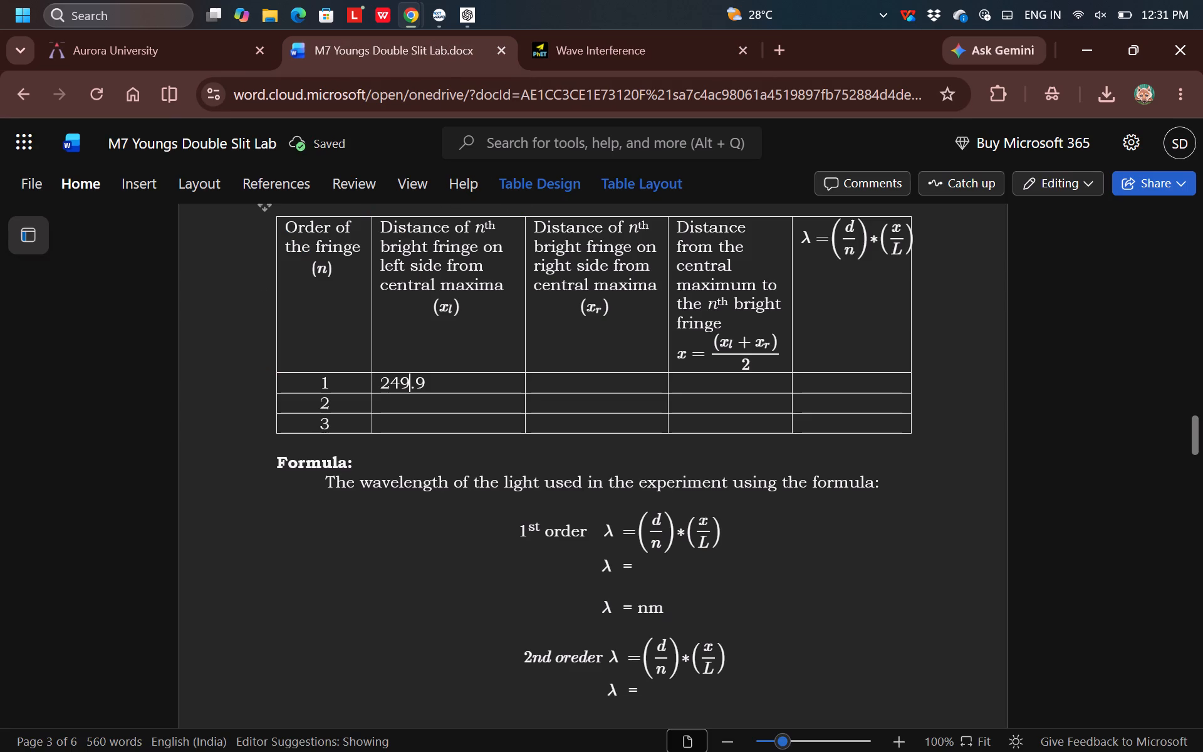
key(BackSpace)
key(5)
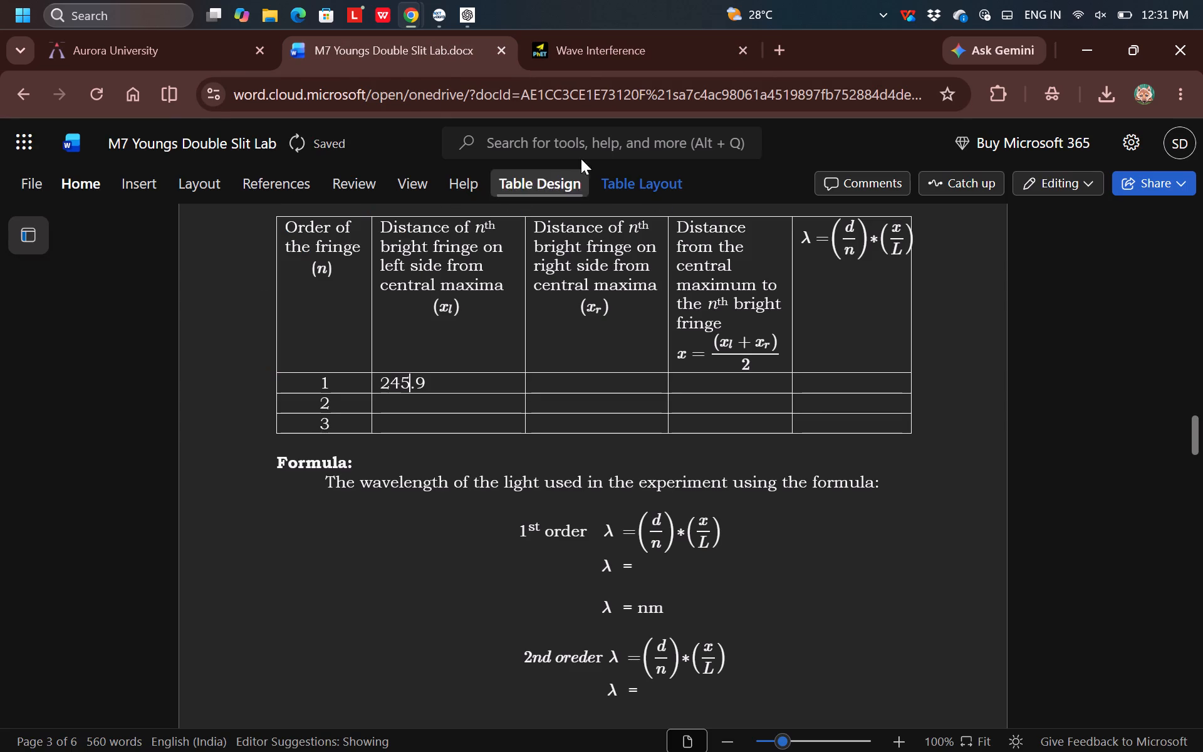
Return to the Wave Interference simulation and measure from the tape's anchor up the screen's edge to the second-order fringe.
click(590, 58)
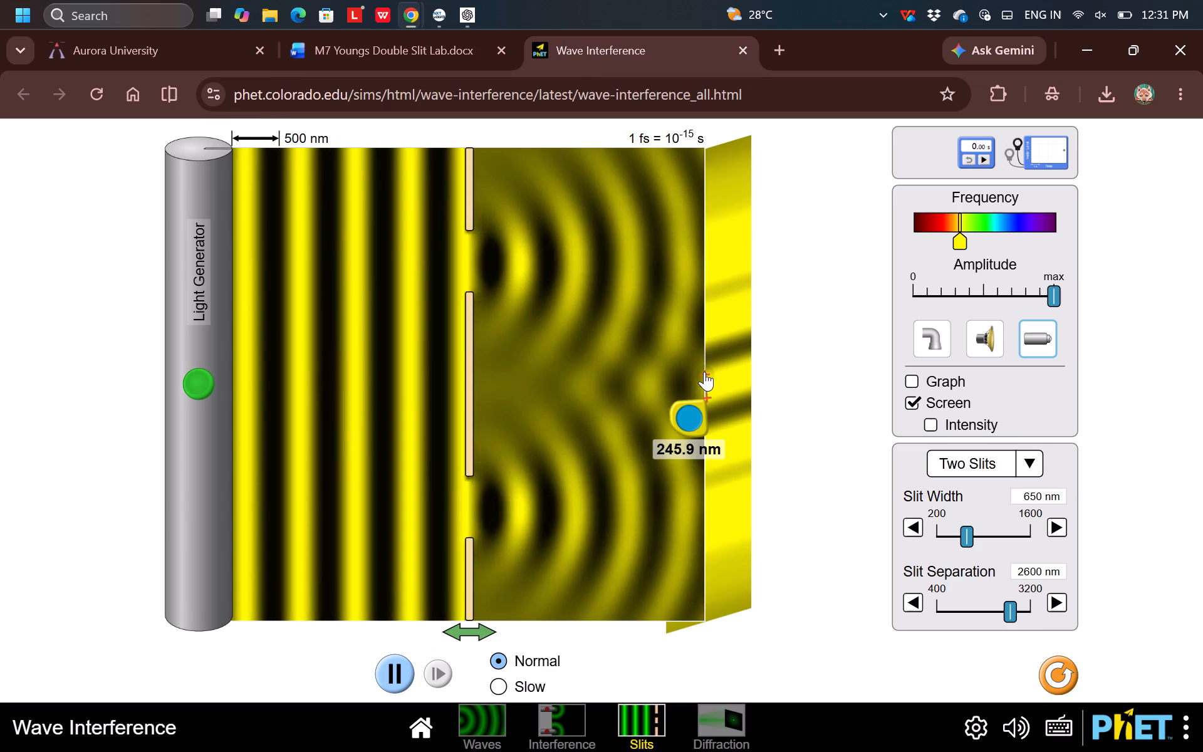
drag(705, 375, 702, 303)
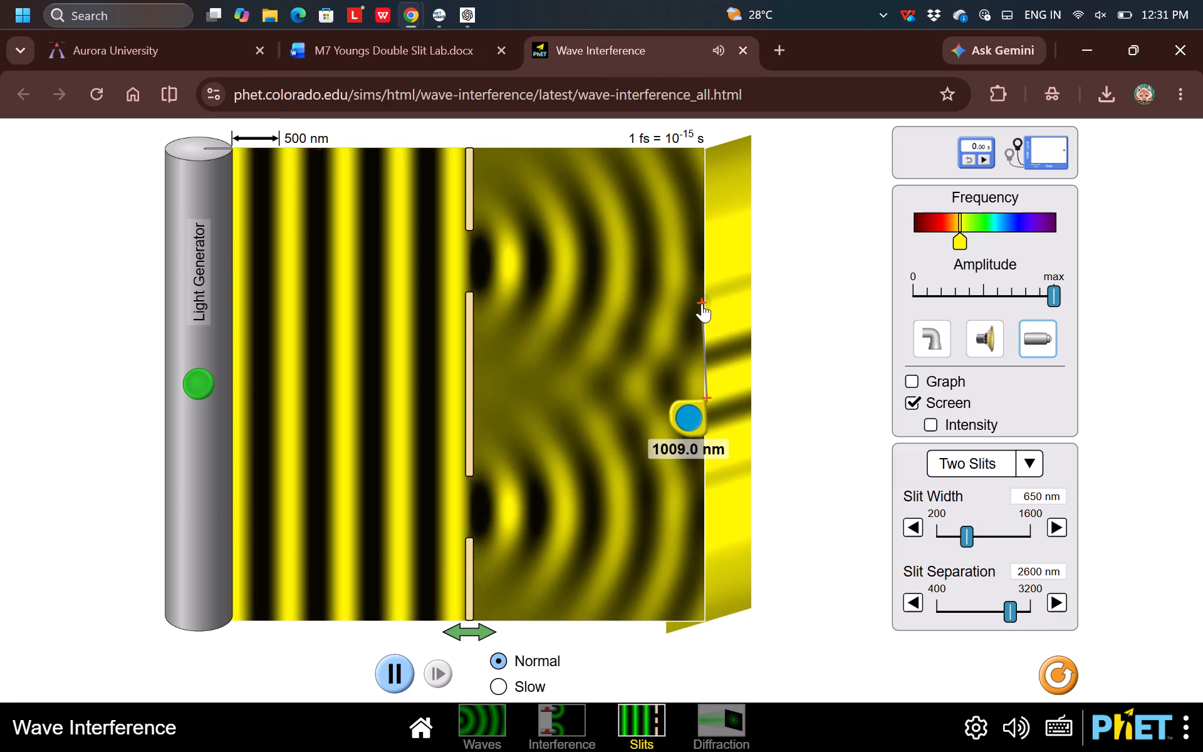
drag(702, 303, 705, 302)
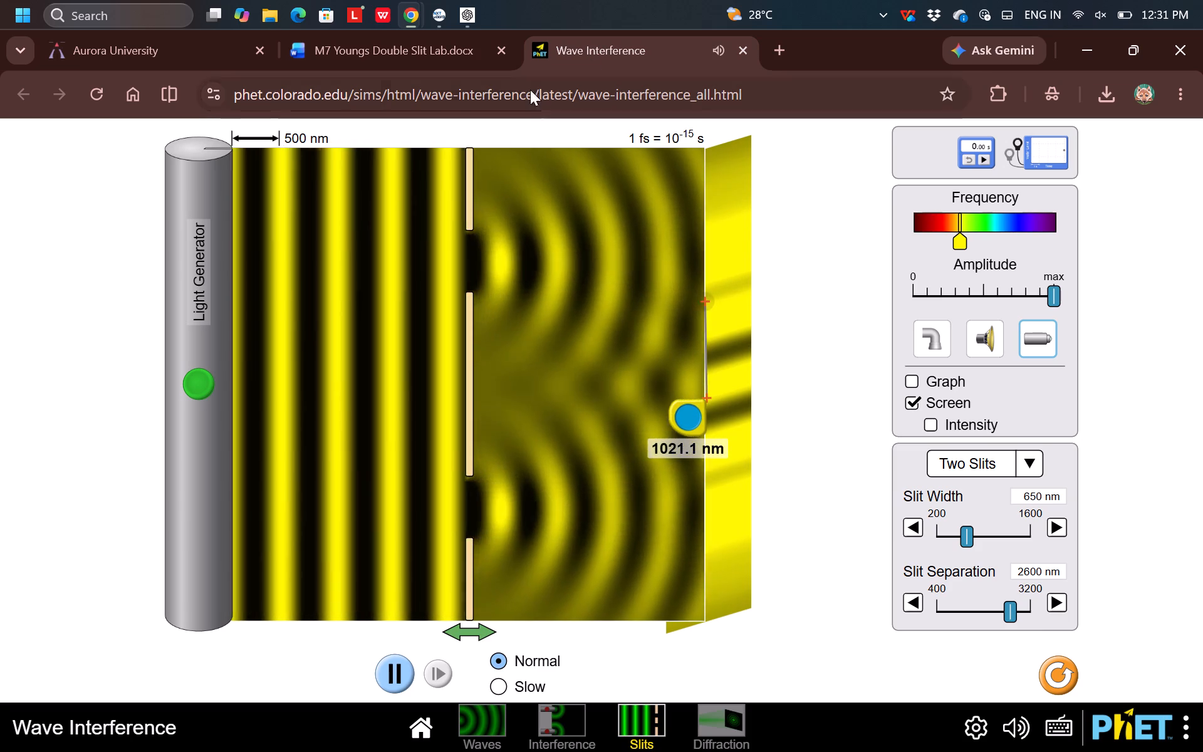
Enter 1021.1 as the left-side distance for fringe order 2 in the lab document's table.
click(429, 56)
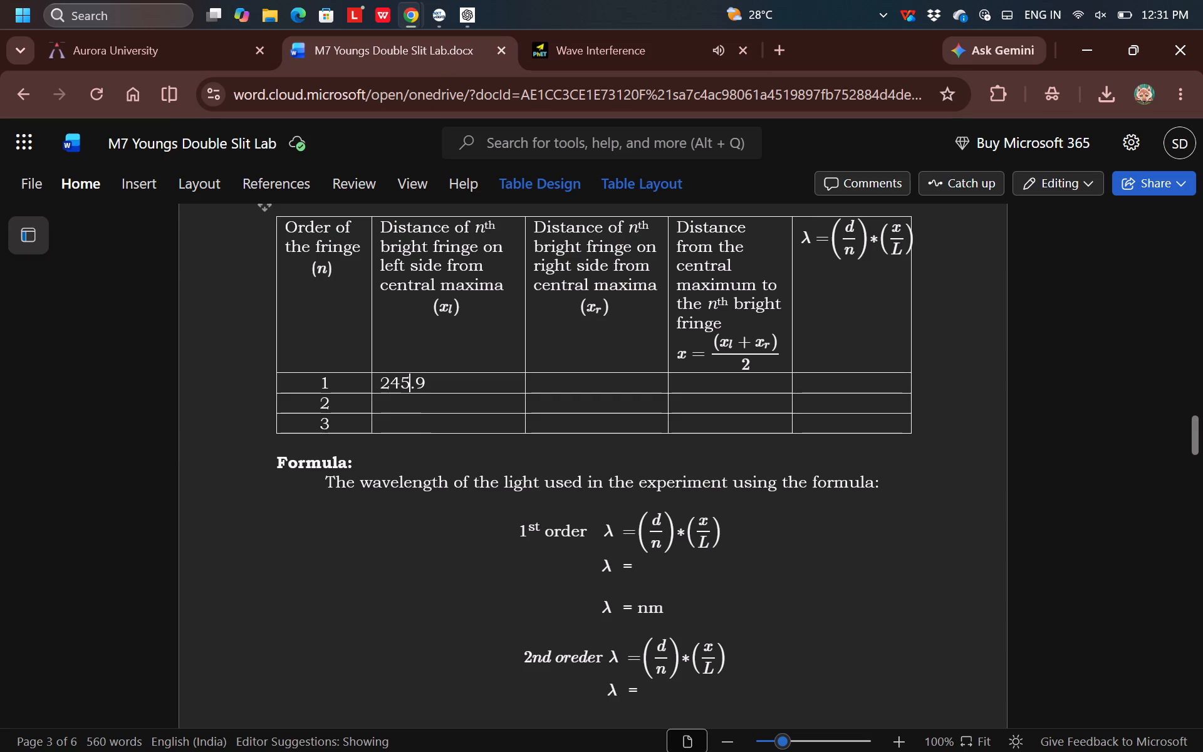
click(416, 400)
text(10)
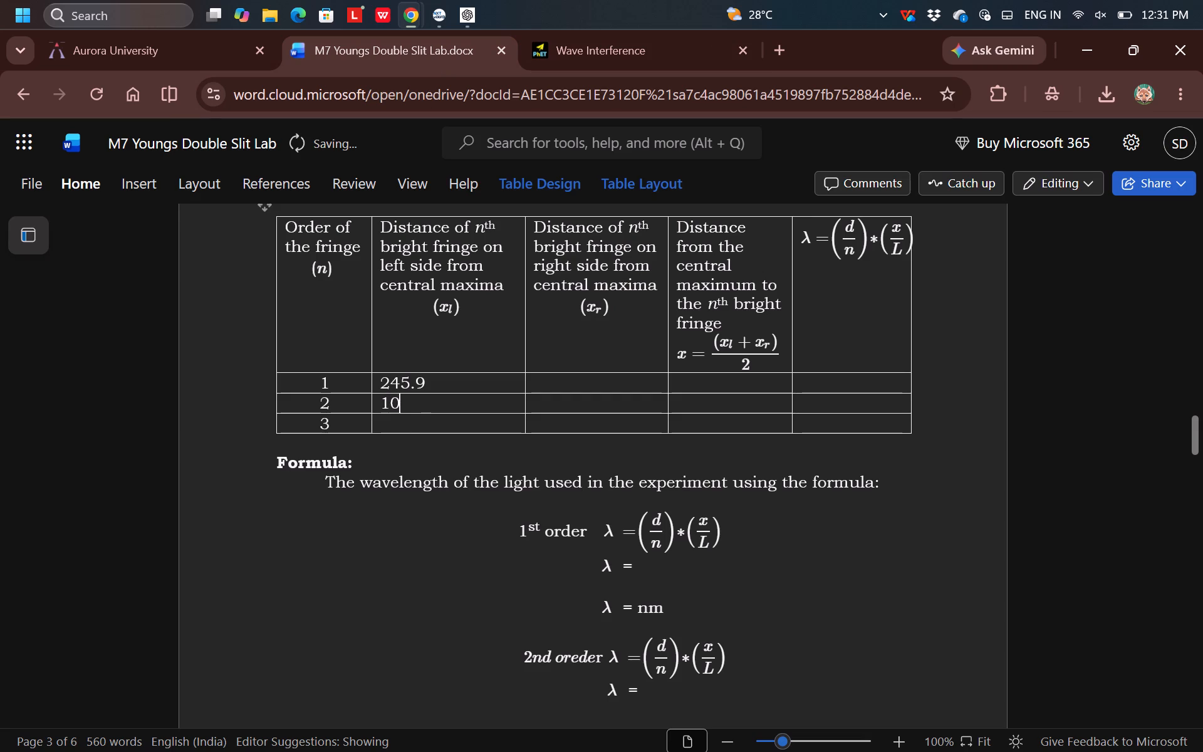
text(21)
key(comma)
key(BackSpace)
text(.1)
Return to the Wave Interference simulation and measure from the tape's anchor up the screen's edge to the third-order fringe.
click(607, 41)
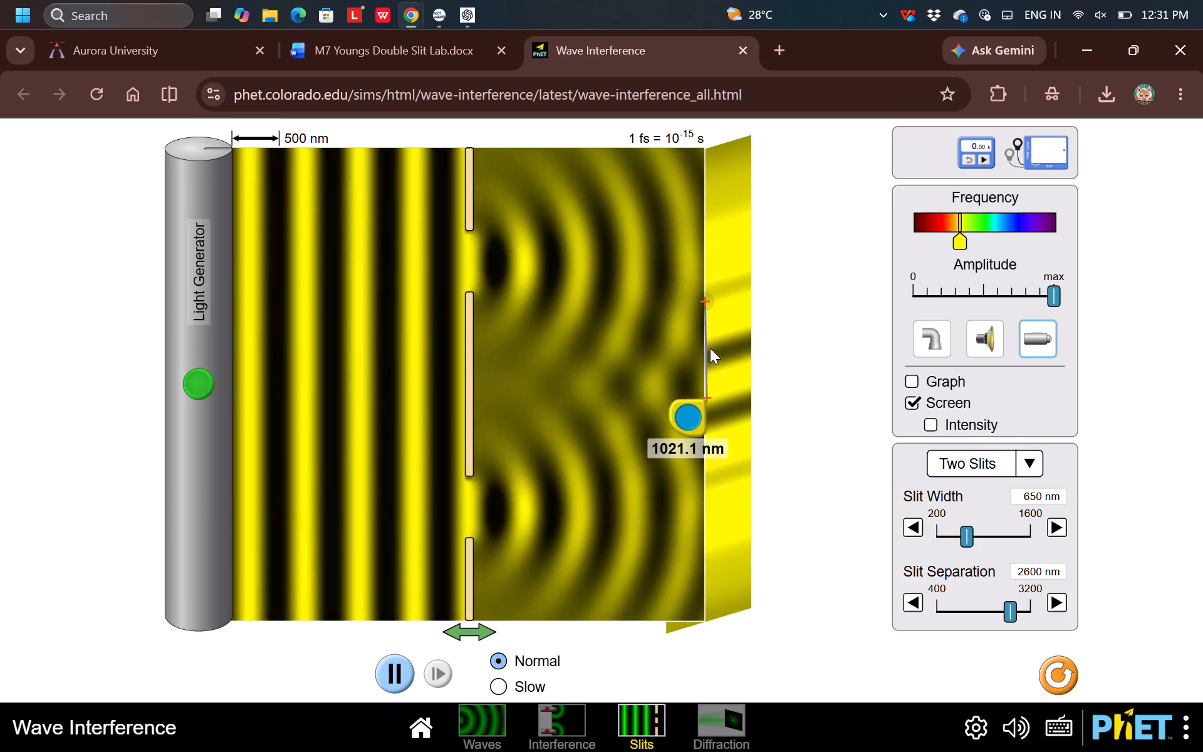
drag(703, 288, 728, 242)
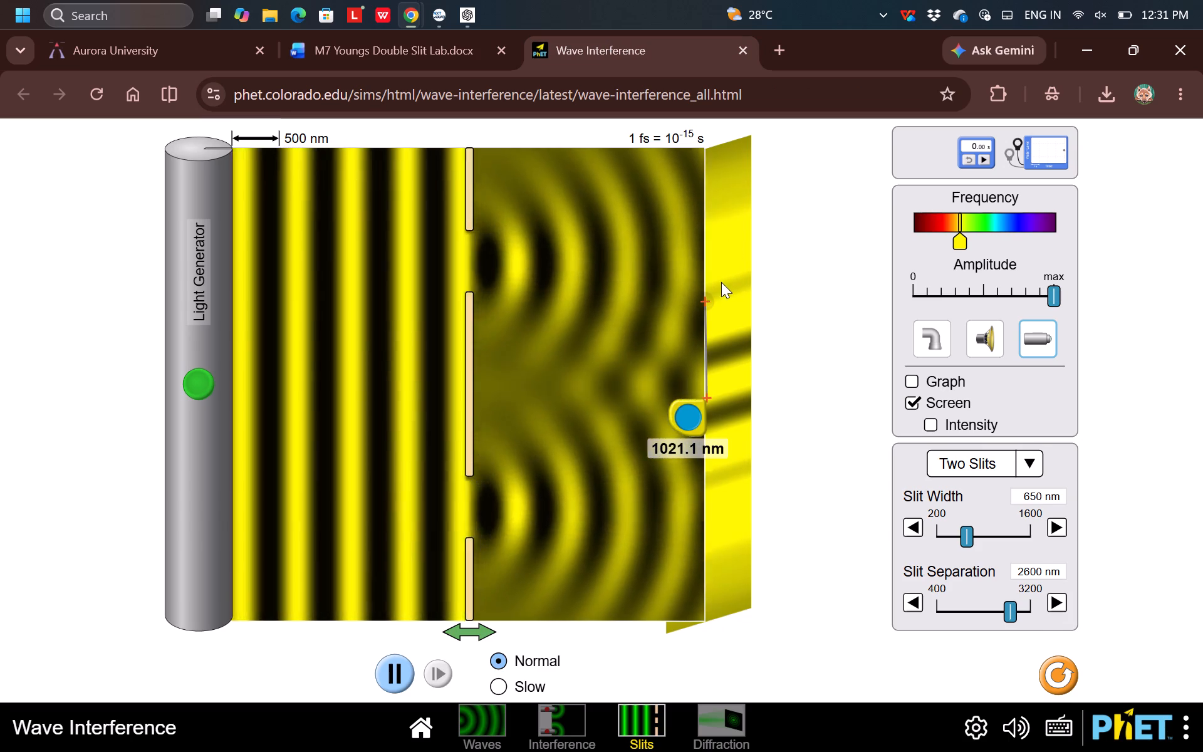
drag(706, 298, 717, 227)
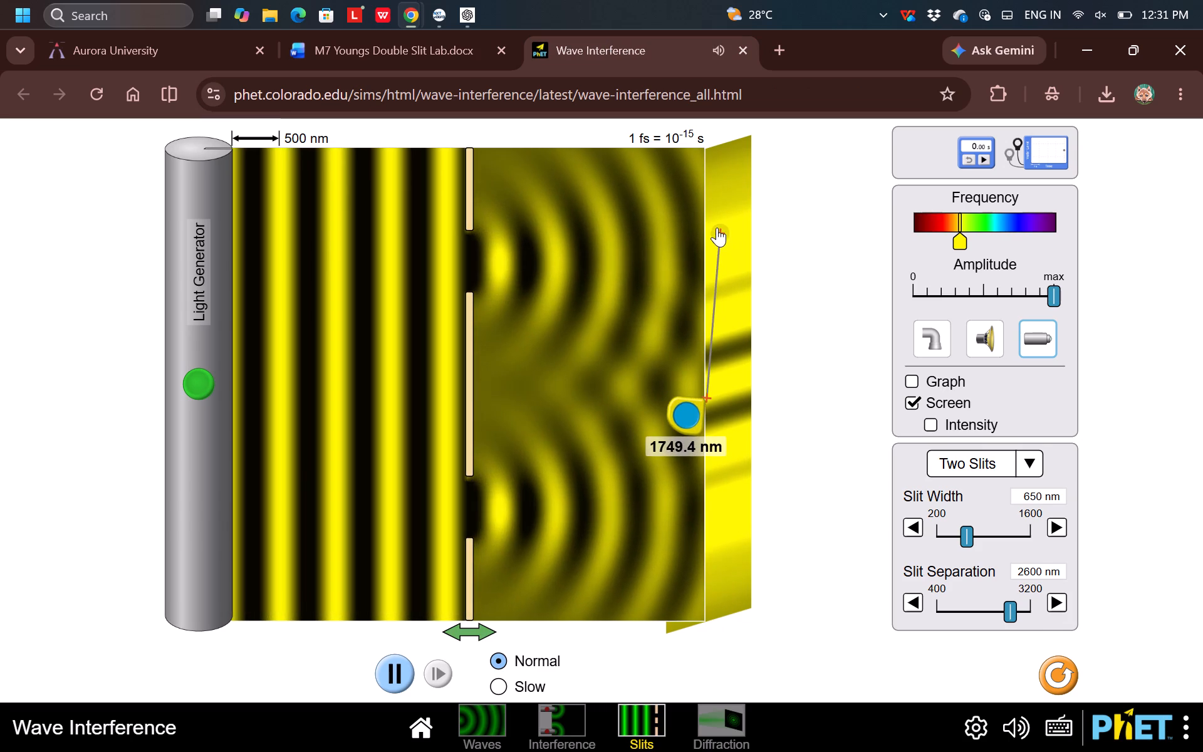
drag(717, 227, 705, 218)
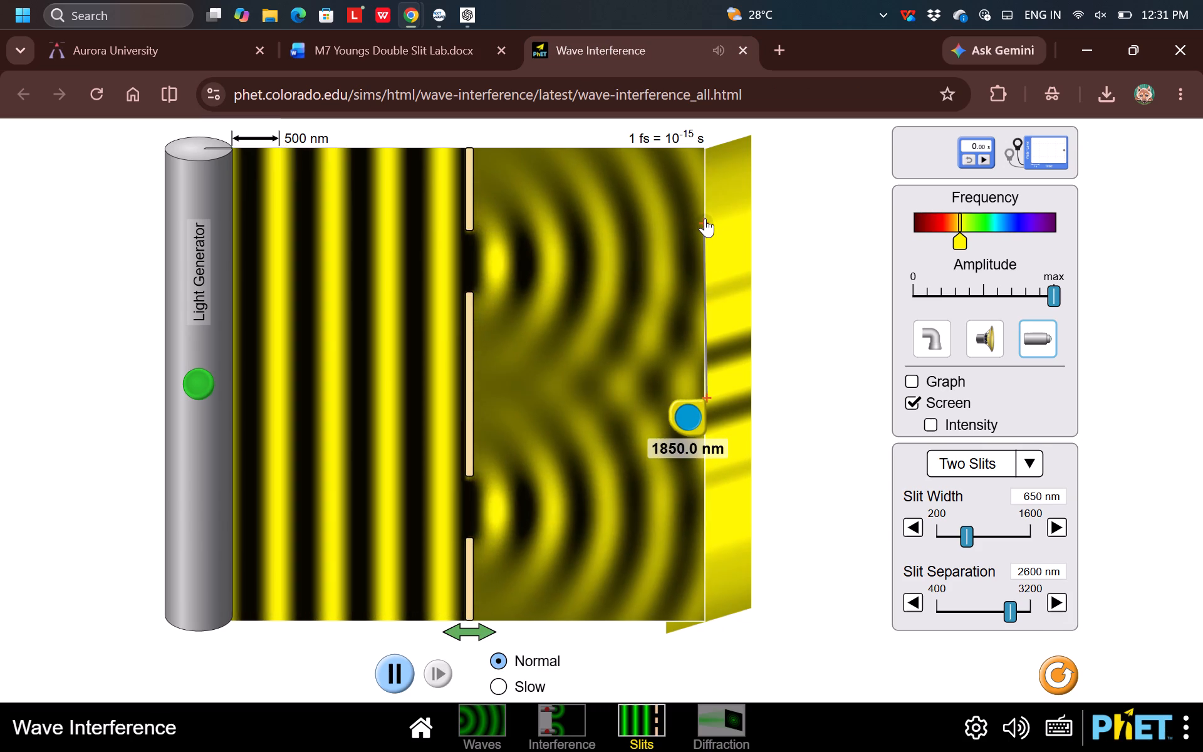
drag(705, 218, 704, 217)
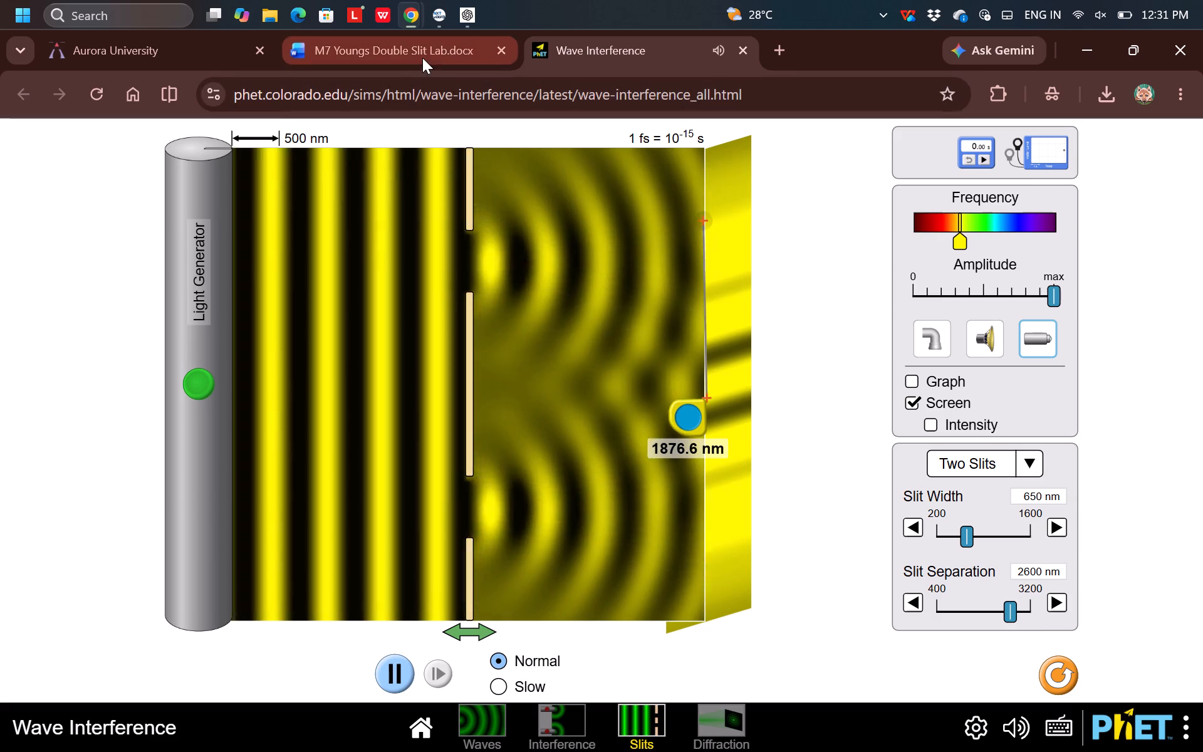
Enter 1876.6 as the left-side distance for fringe order 3 in the lab document's table.
click(421, 50)
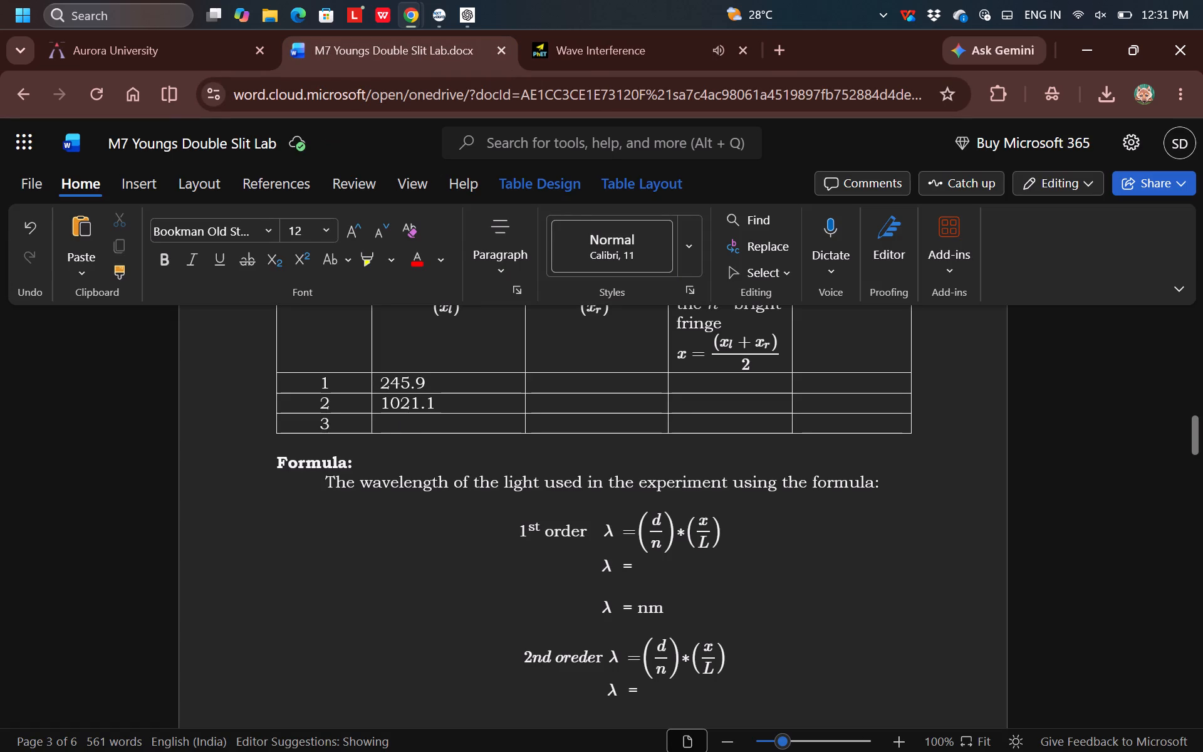
click(398, 424)
text(18)
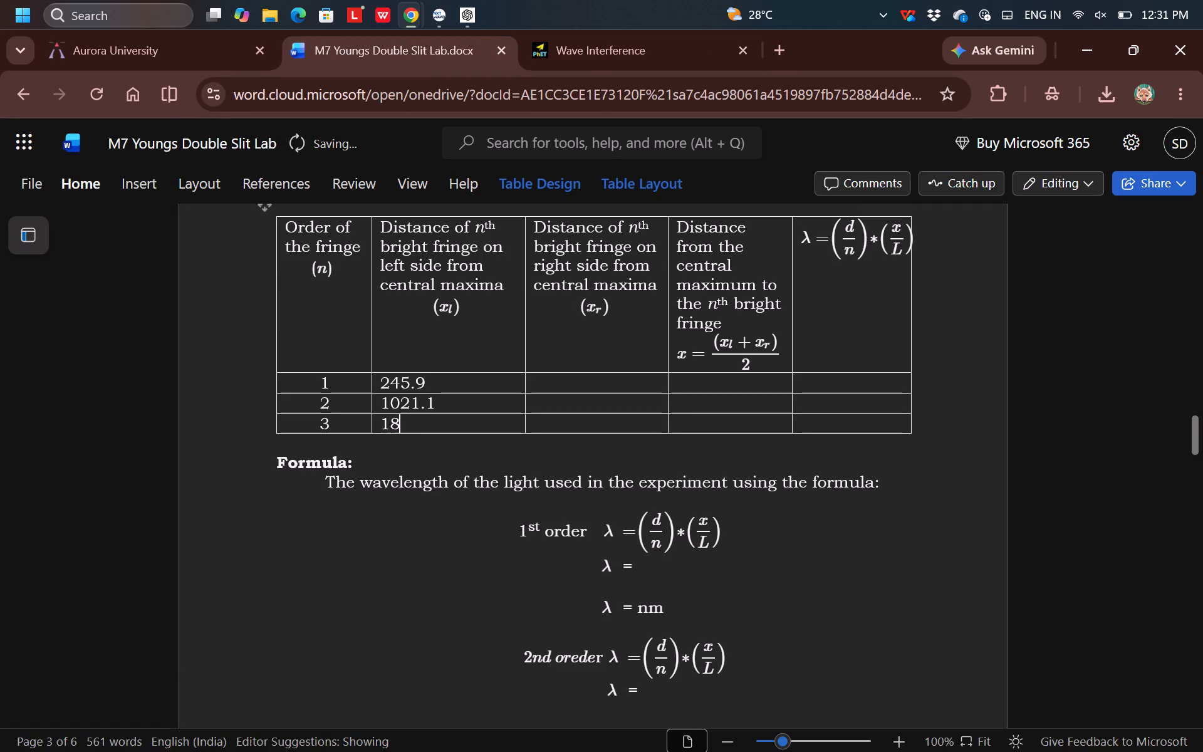
key(7)
text(6.6)
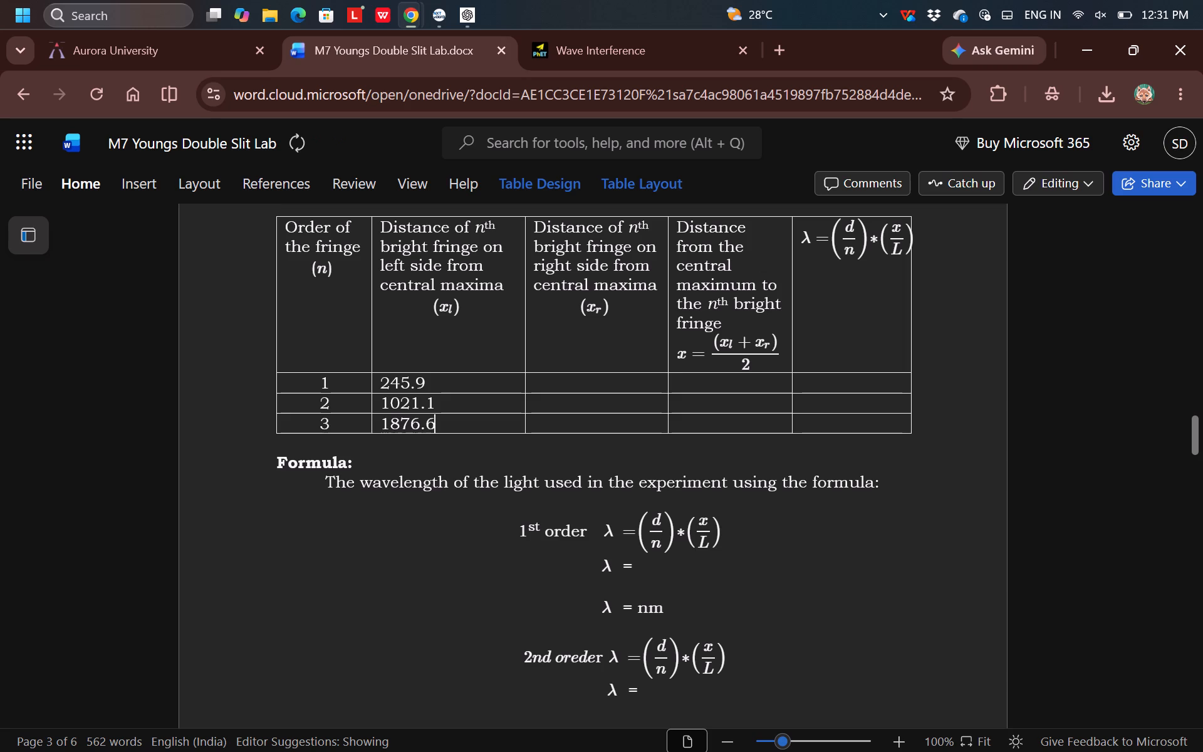
Switch to the Wave Interference simulation, shift the tape's anchor upward and measure down the screen's edge to the first-order fringe.
click(544, 382)
click(568, 36)
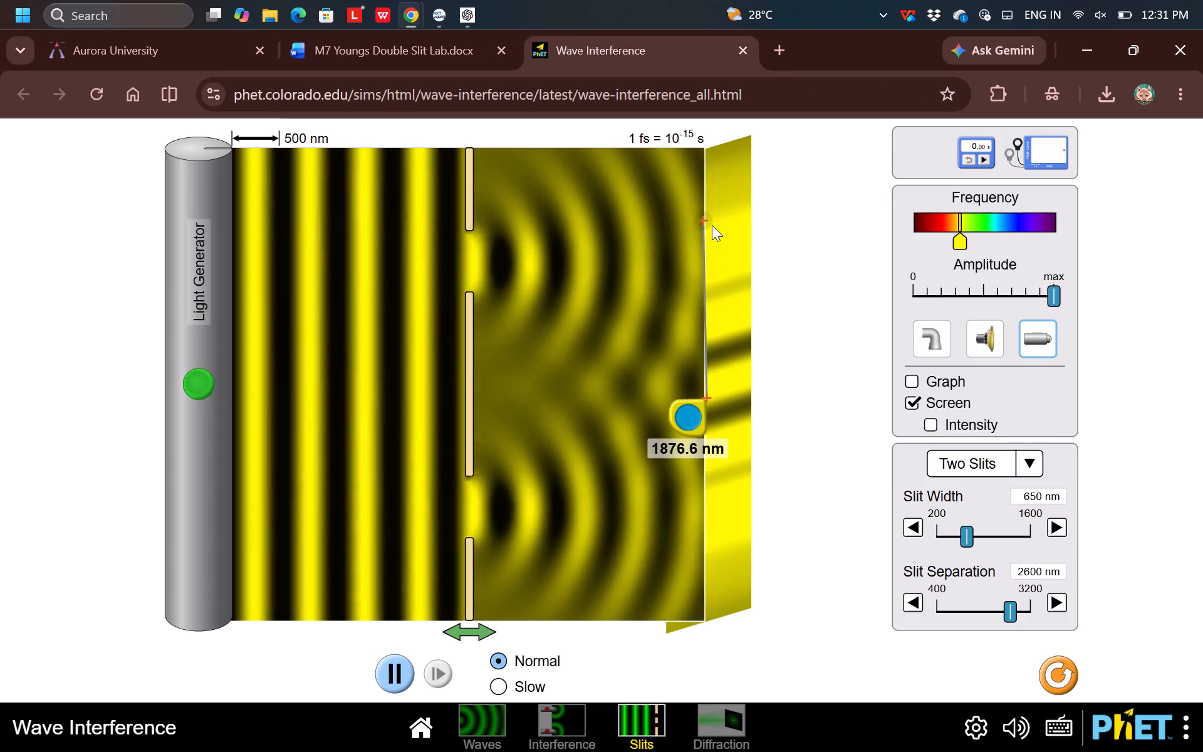
drag(704, 217, 727, 459)
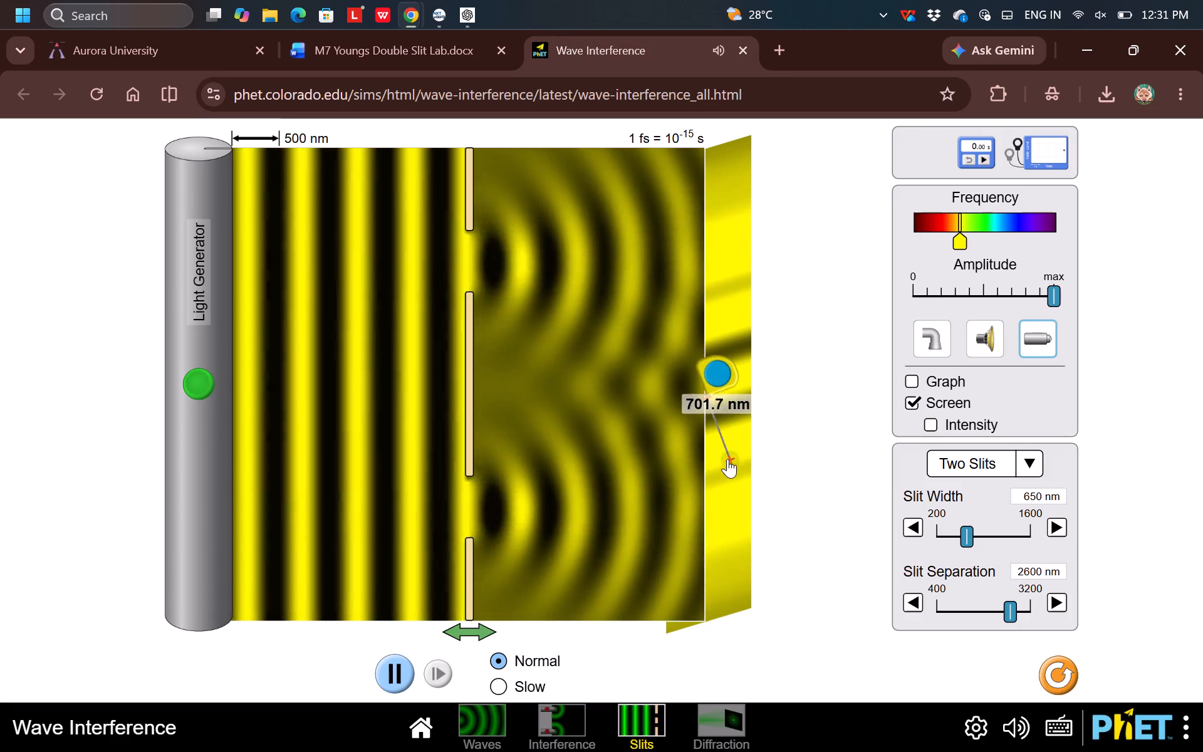
drag(727, 459, 690, 287)
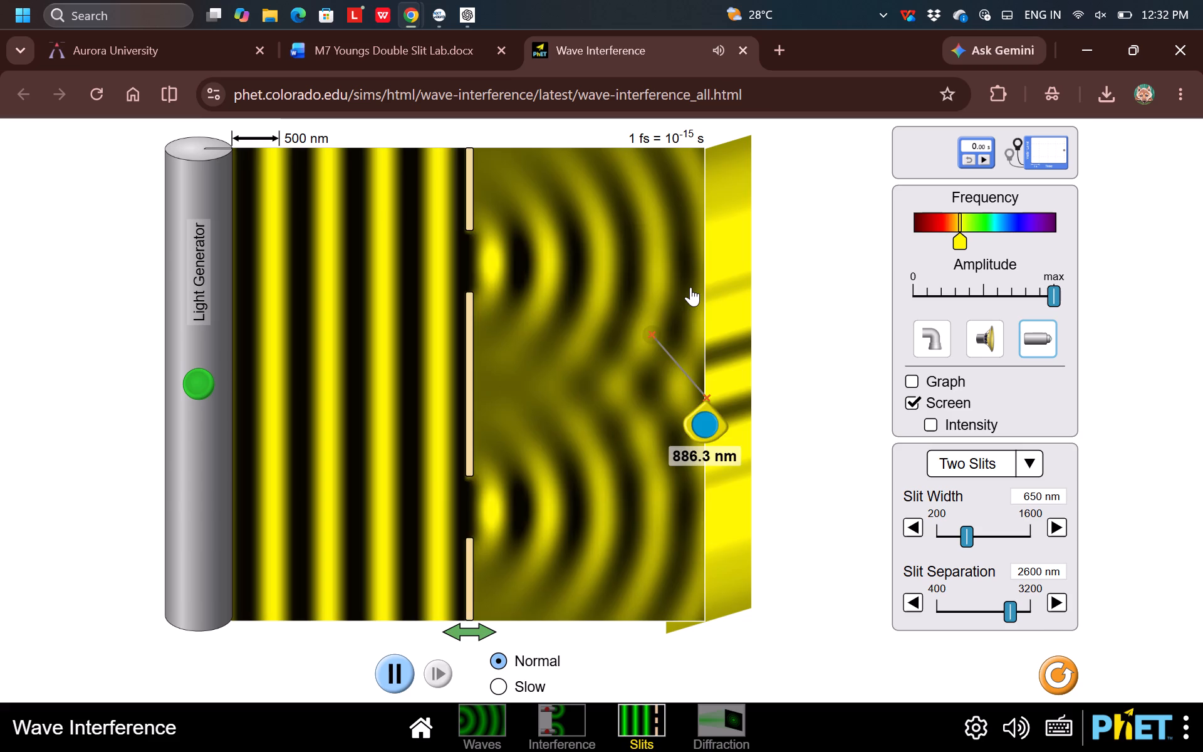
drag(690, 287, 711, 429)
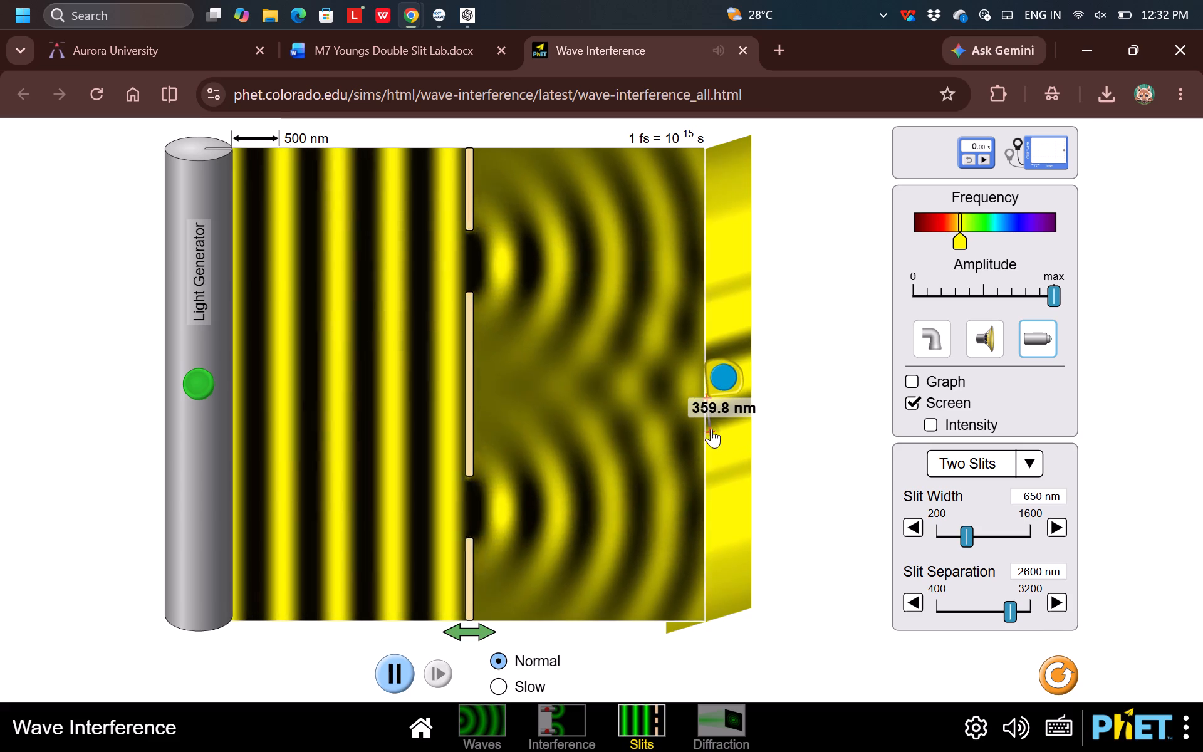
drag(702, 398, 709, 397)
drag(709, 397, 708, 373)
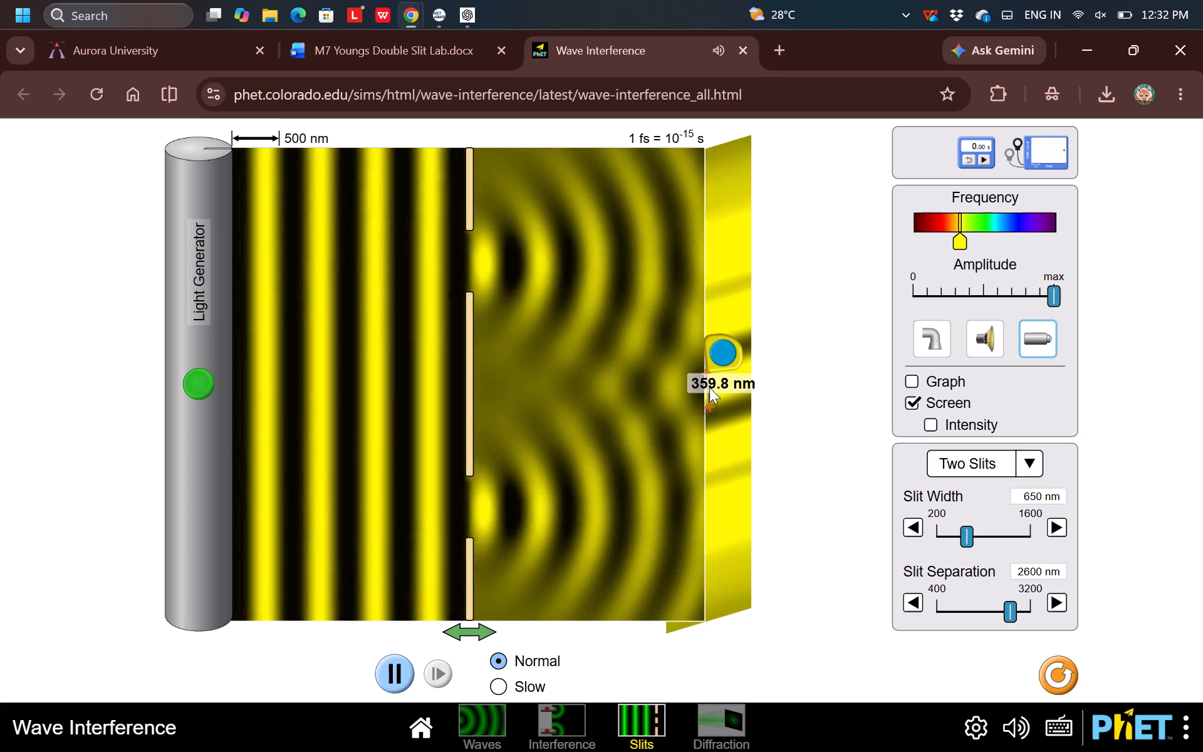
click(709, 404)
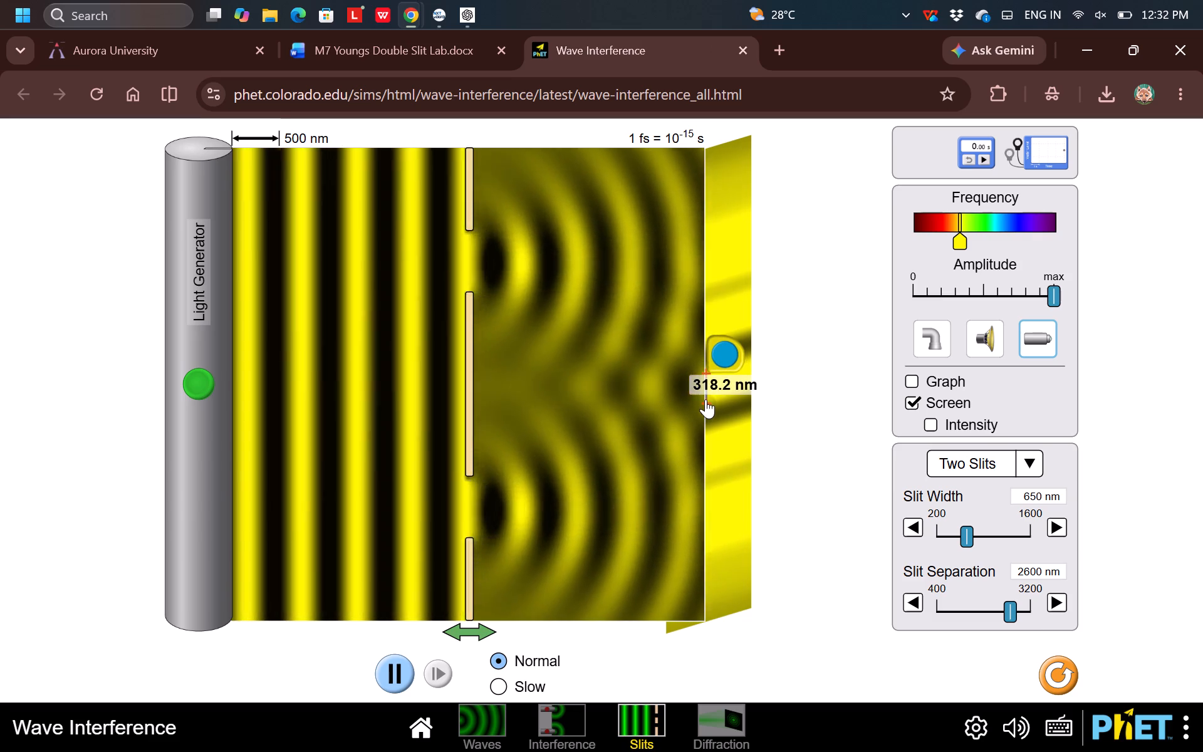
Enter 311.6 as the right-side distance for fringe order 1 in the lab document's table.
click(470, 57)
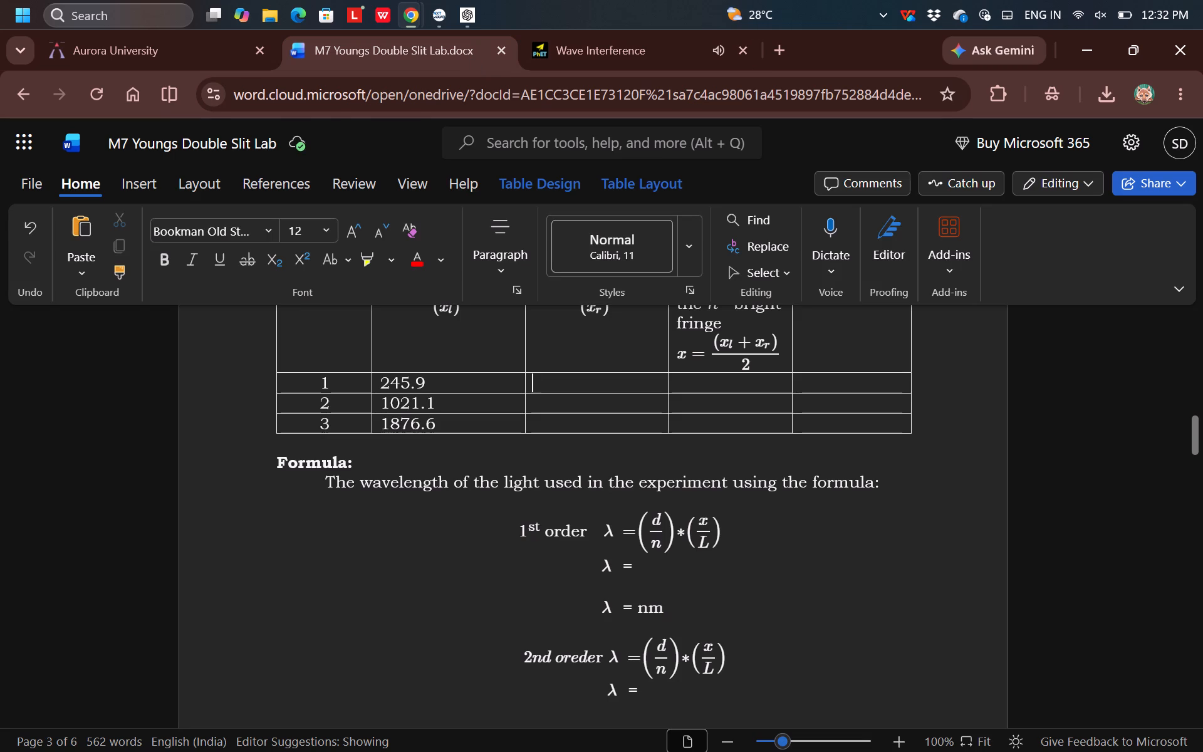
text(311)
key(period)
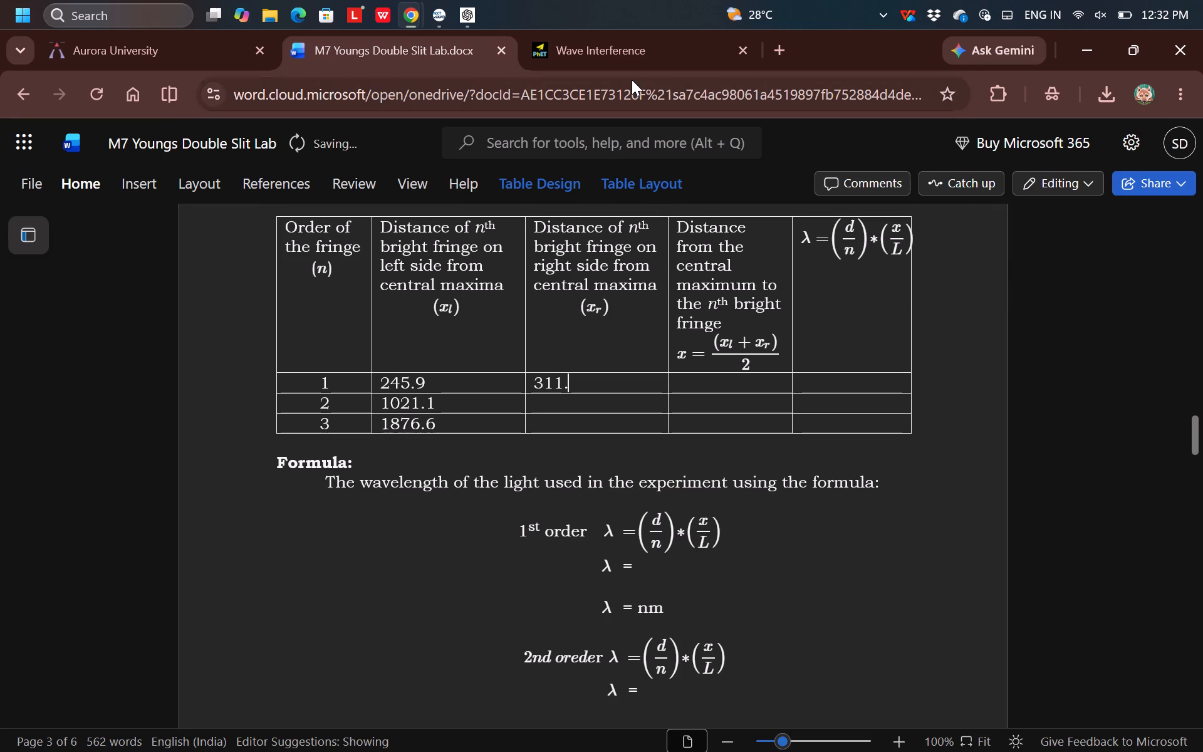
click(633, 63)
click(456, 60)
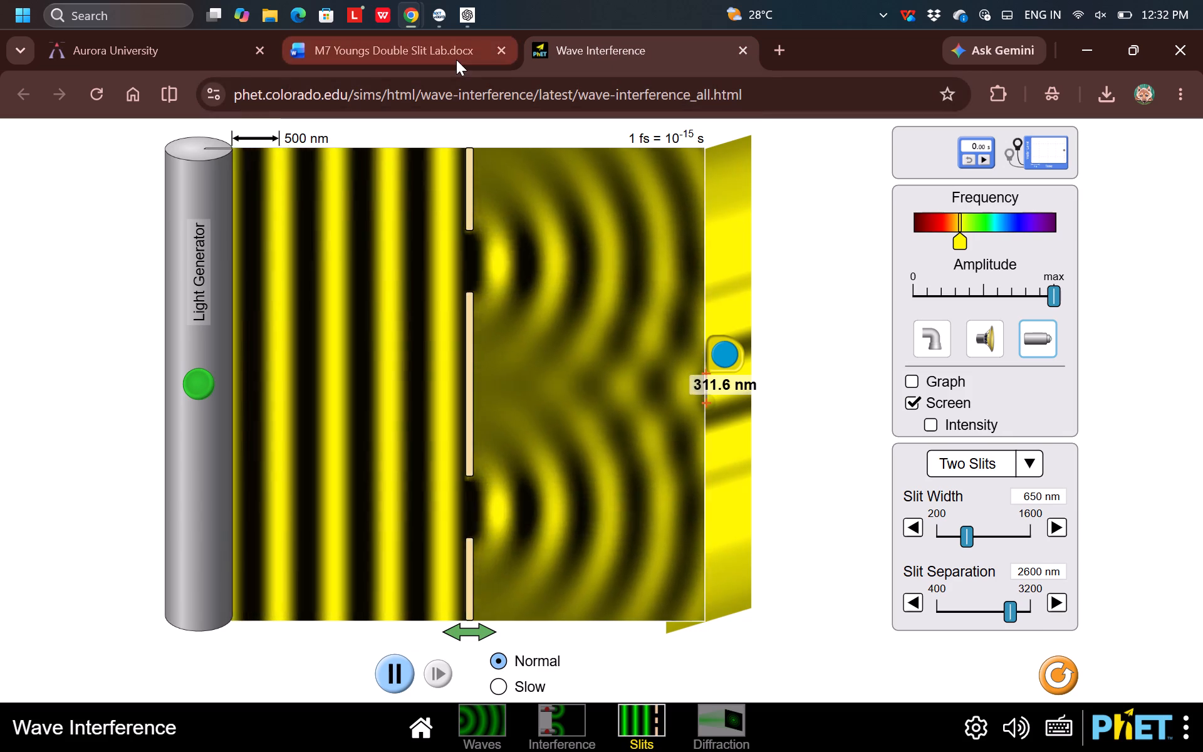
key(6)
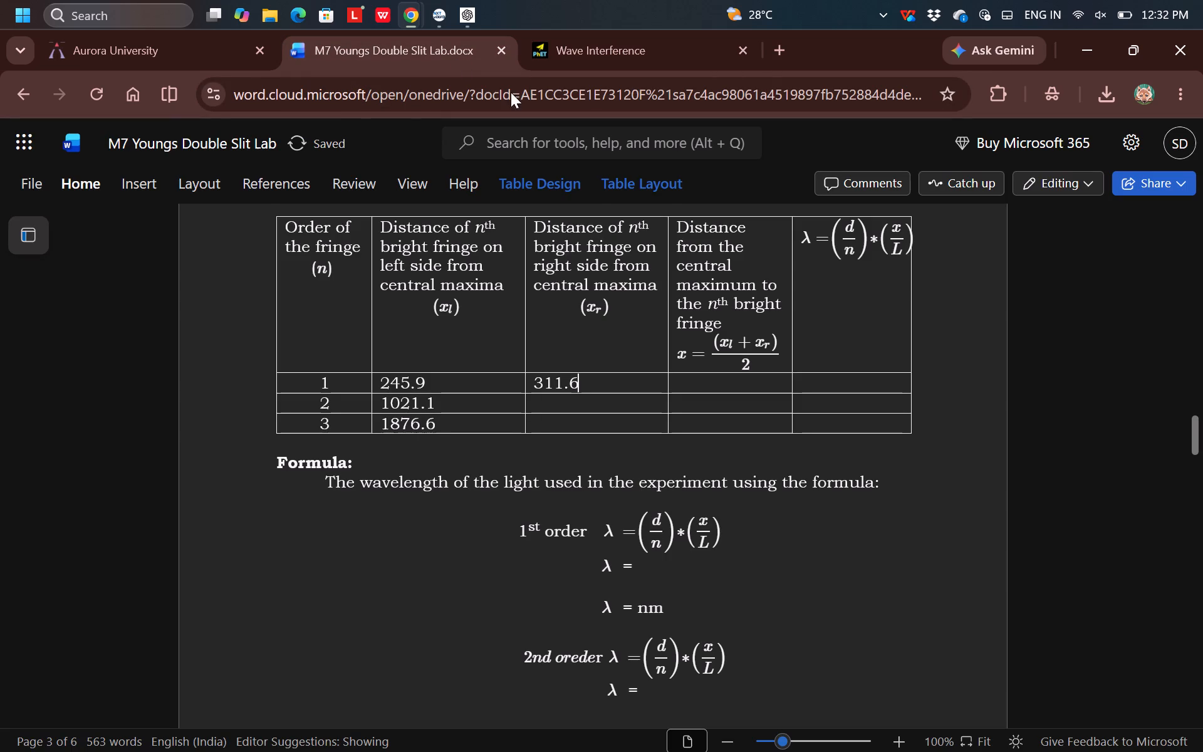
Return to the Wave Interference simulation and measure from the tape's anchor down the screen's edge to the second-order fringe.
click(543, 400)
click(550, 48)
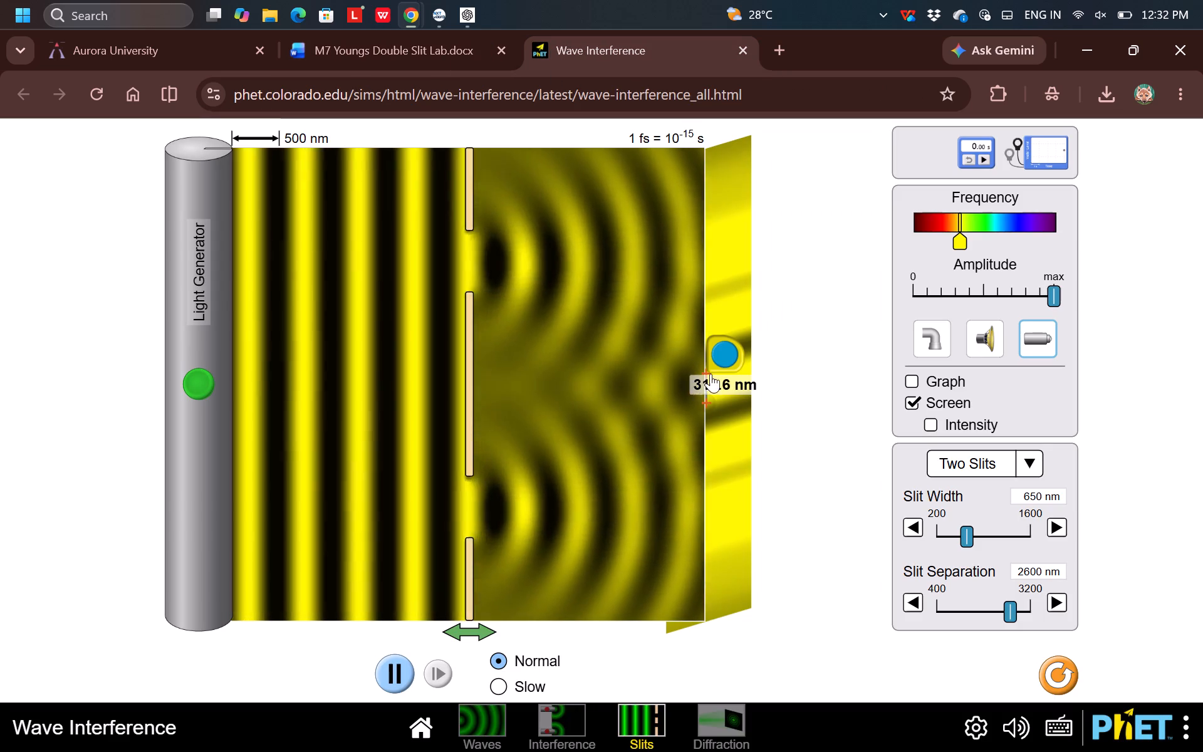
drag(709, 406, 715, 464)
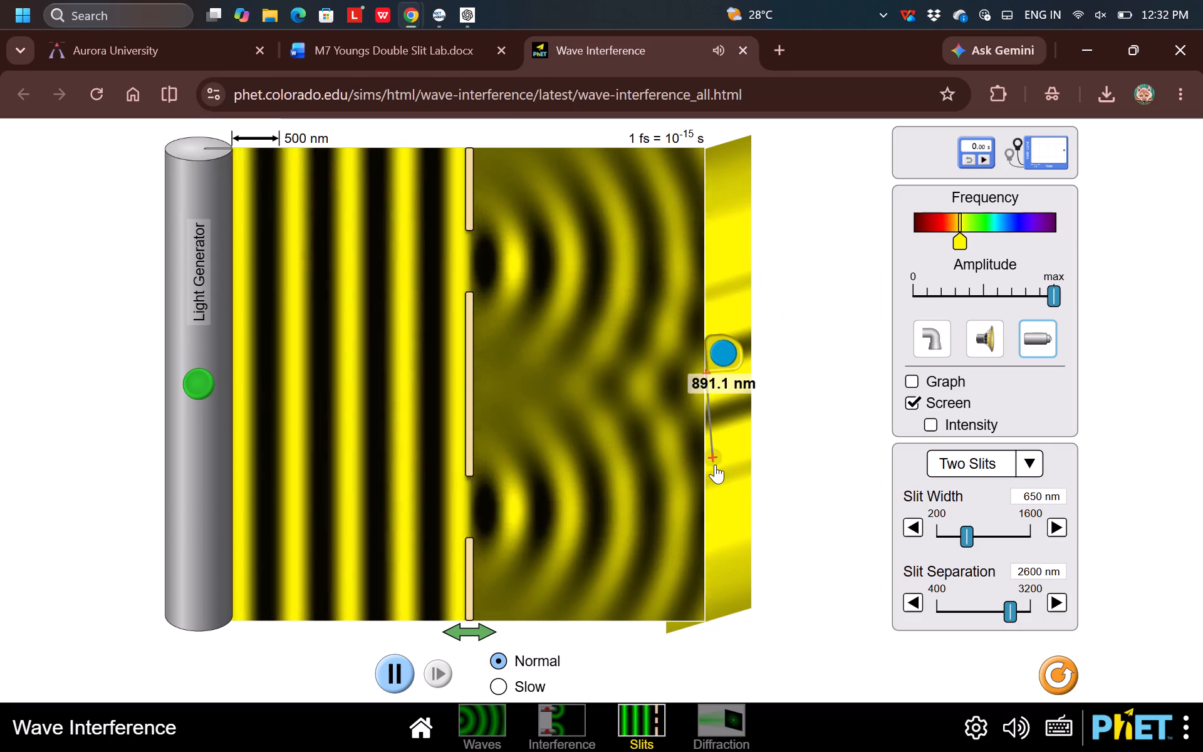
drag(715, 464, 708, 479)
Enter 1087.3 as the right-side distance for fringe order 2 in the lab document's table.
click(432, 63)
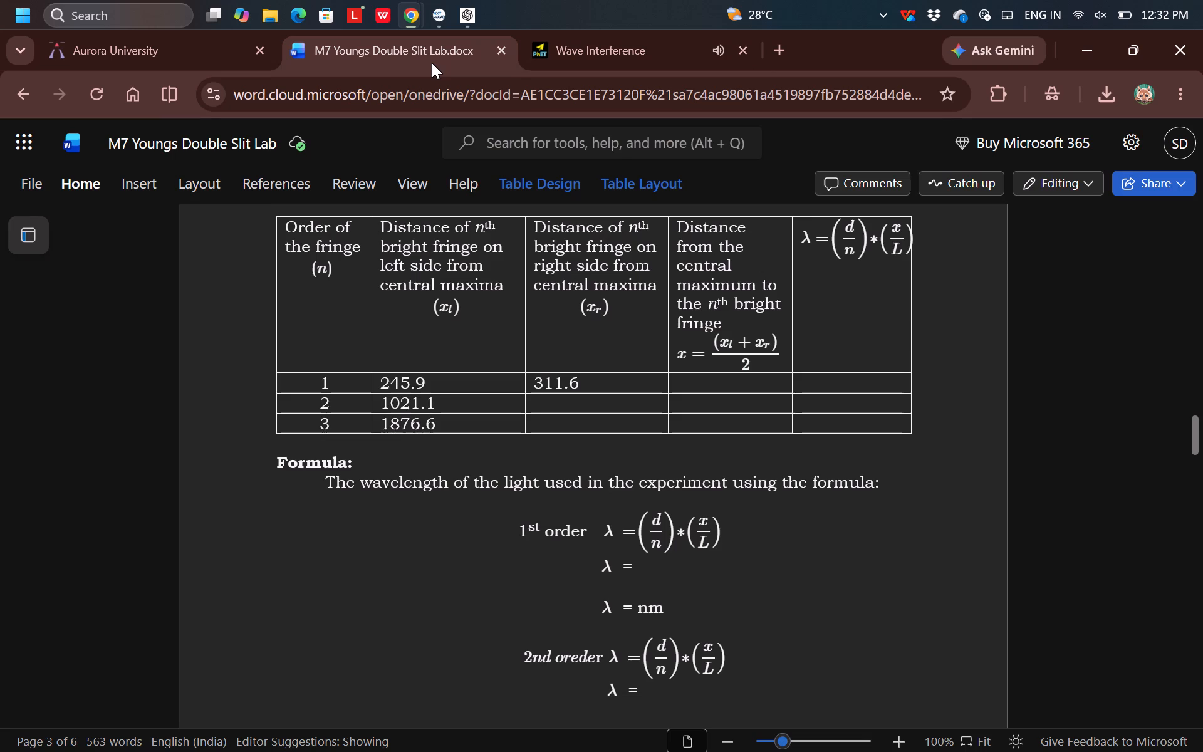
key(1)
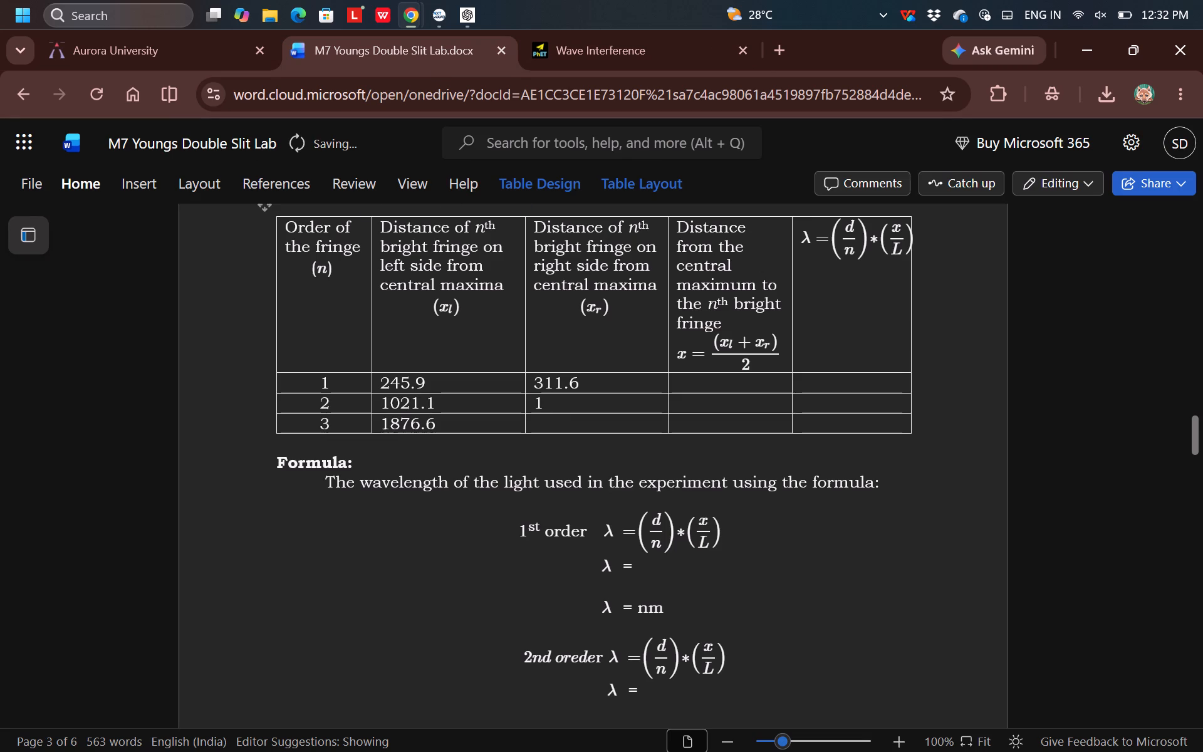
text(087.)
key(3)
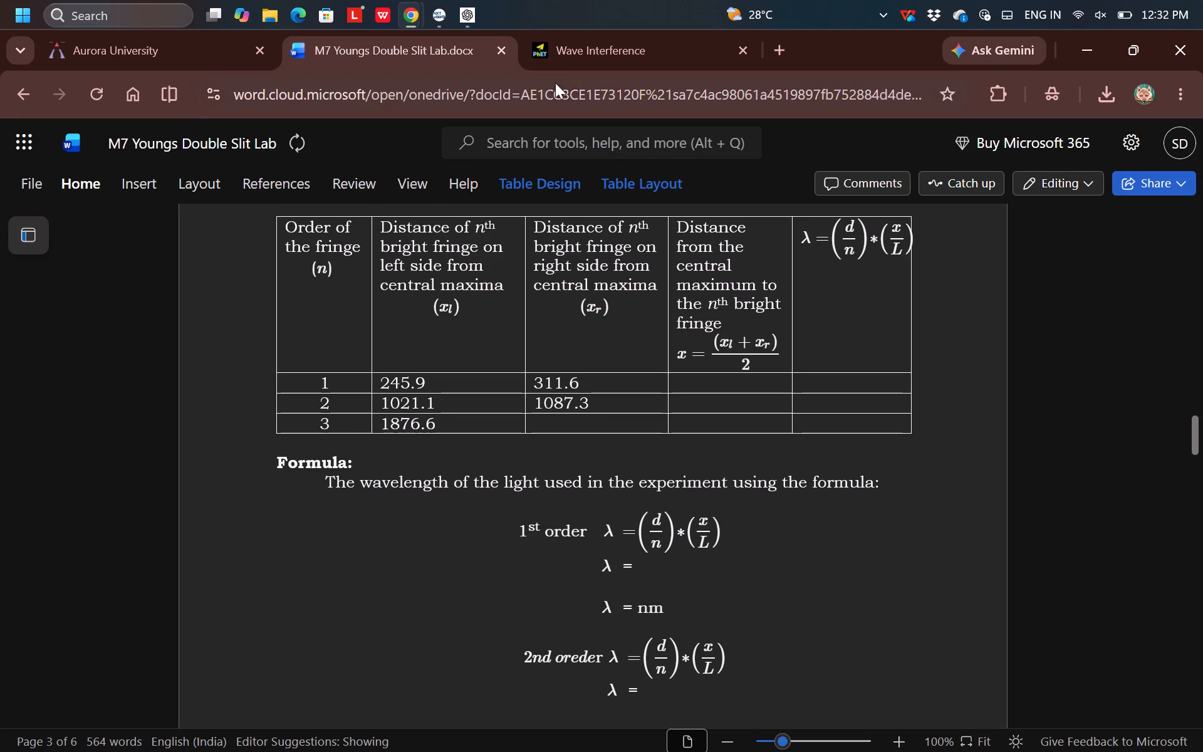
Examine the slit settings in the sample simulation image under the lab document's Circuit Diagram section.
scroll(619, 594, up, 1)
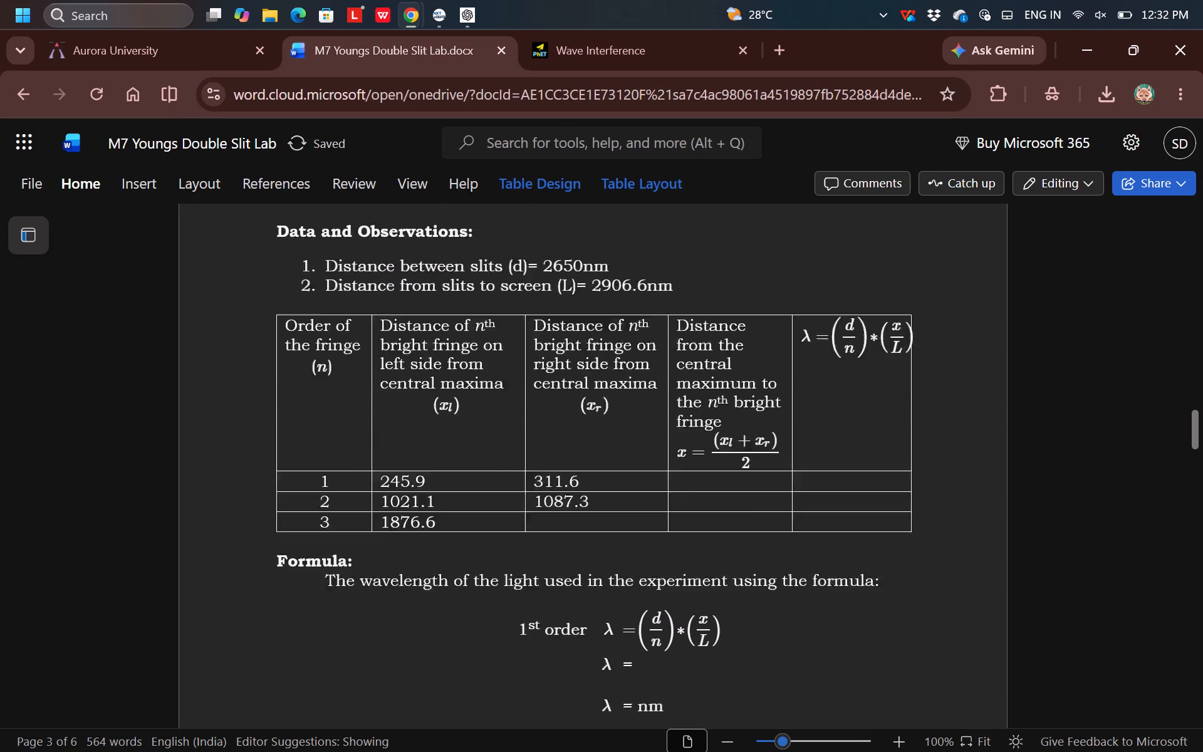
scroll(619, 594, up, 5)
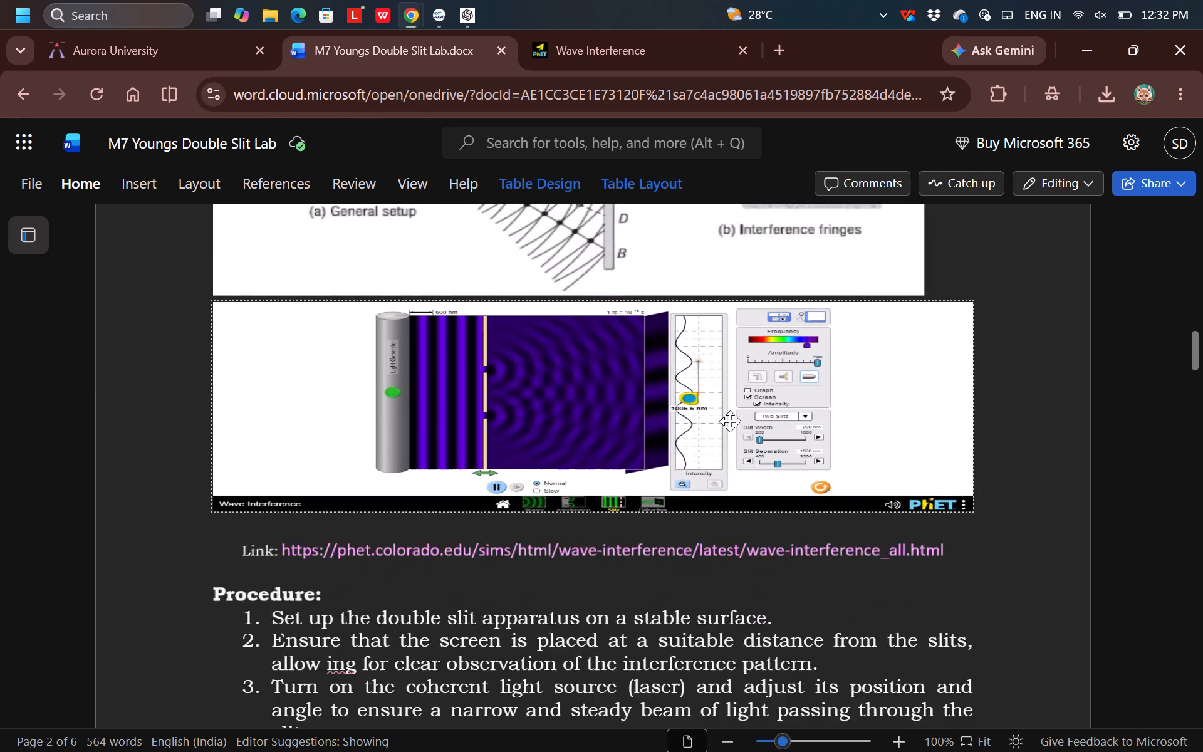
scroll(721, 414, up, 3)
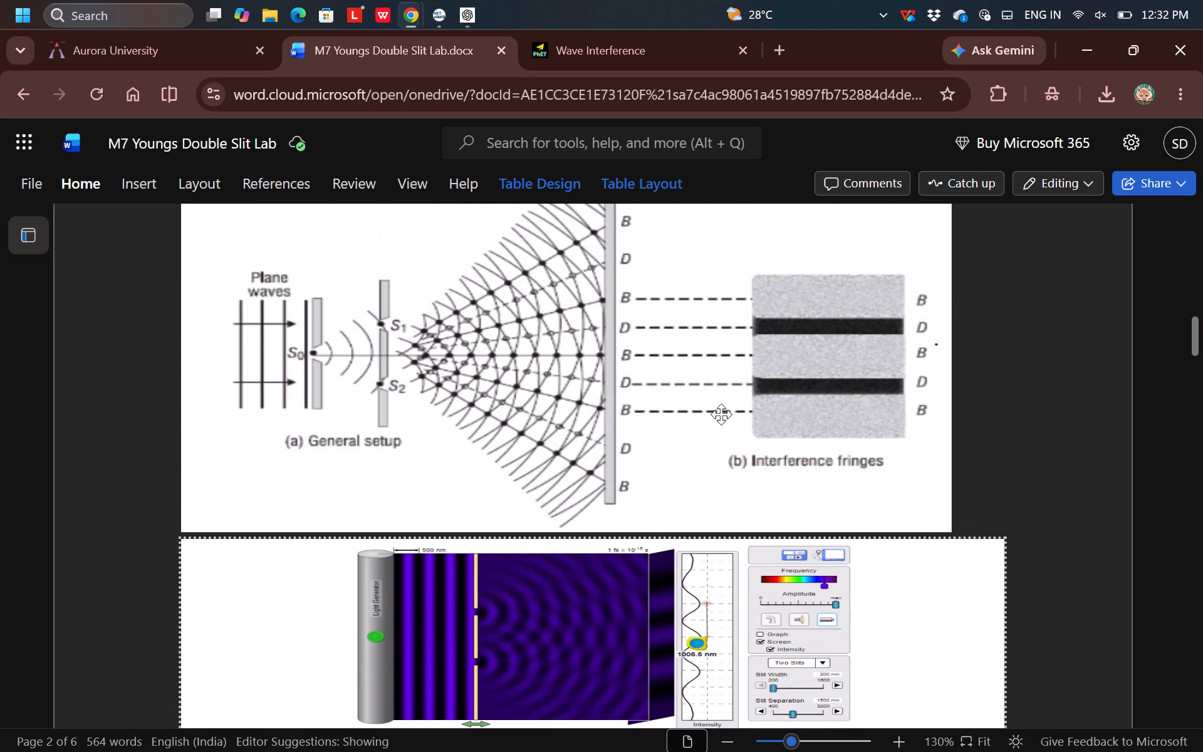
scroll(652, 384, up, 8)
scroll(652, 384, down, 5)
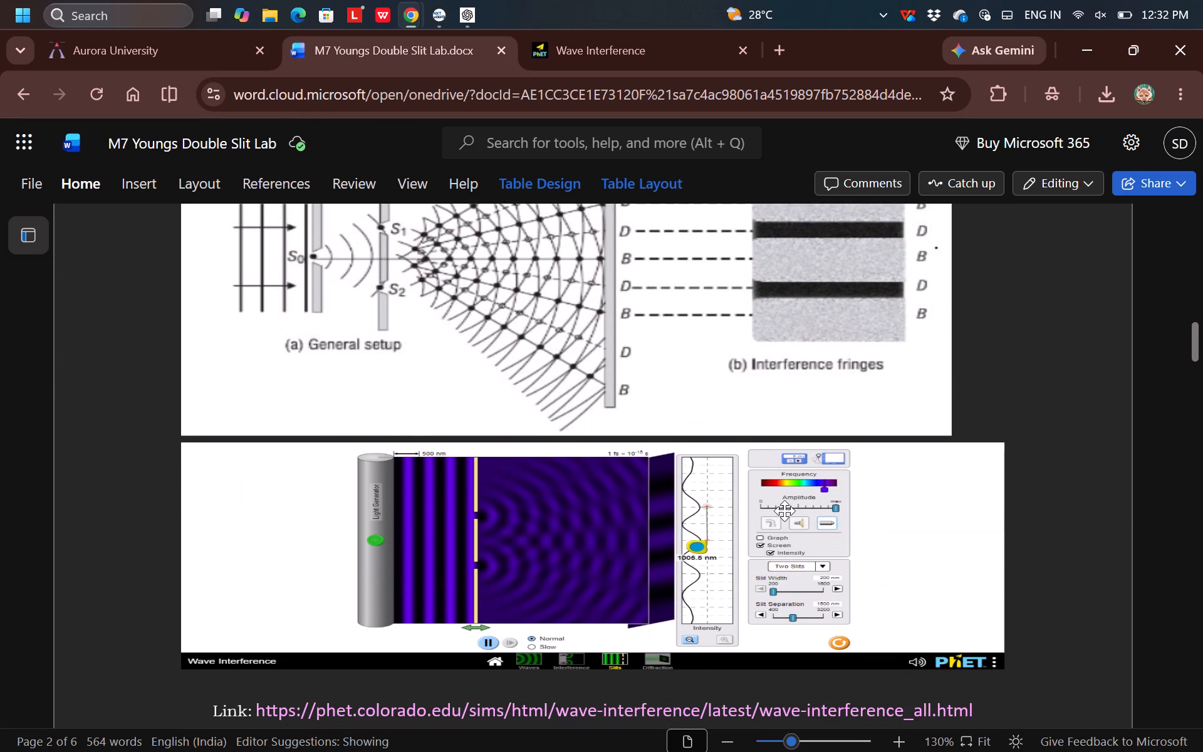
scroll(784, 511, down, 1)
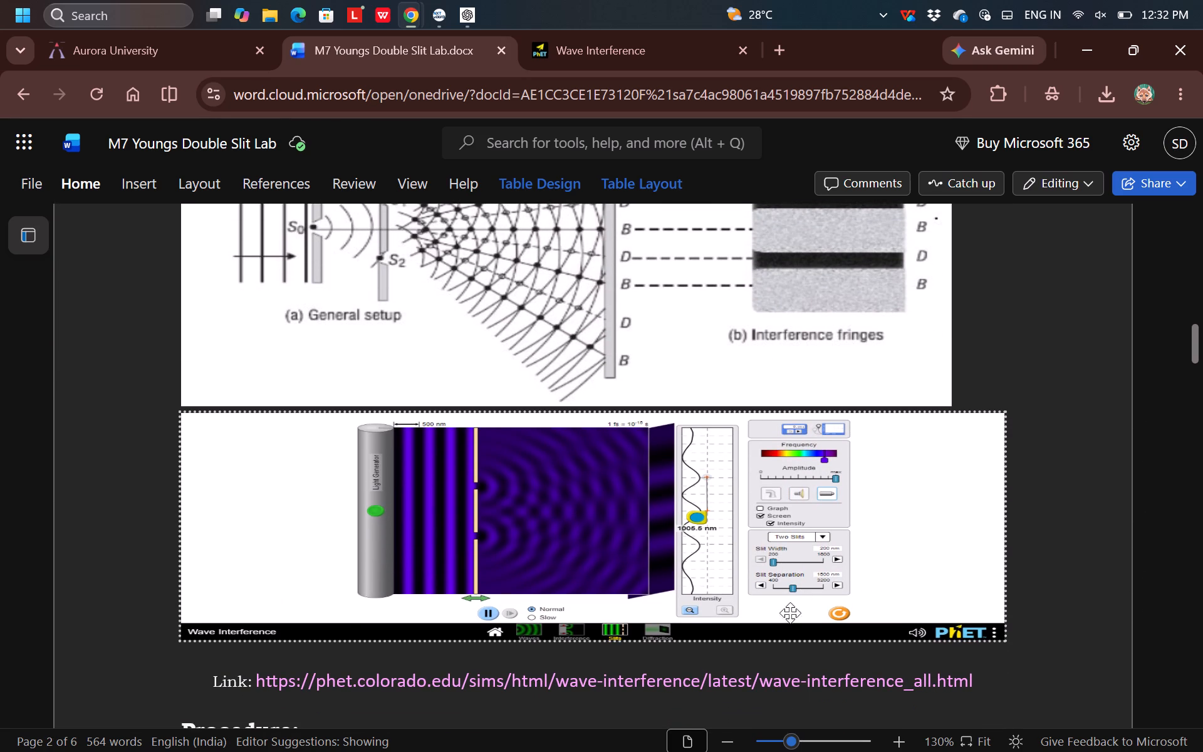
Switch to the Wave Interference simulation and set the slit width to 200 nm and the slit separation to 1500 nm.
click(566, 39)
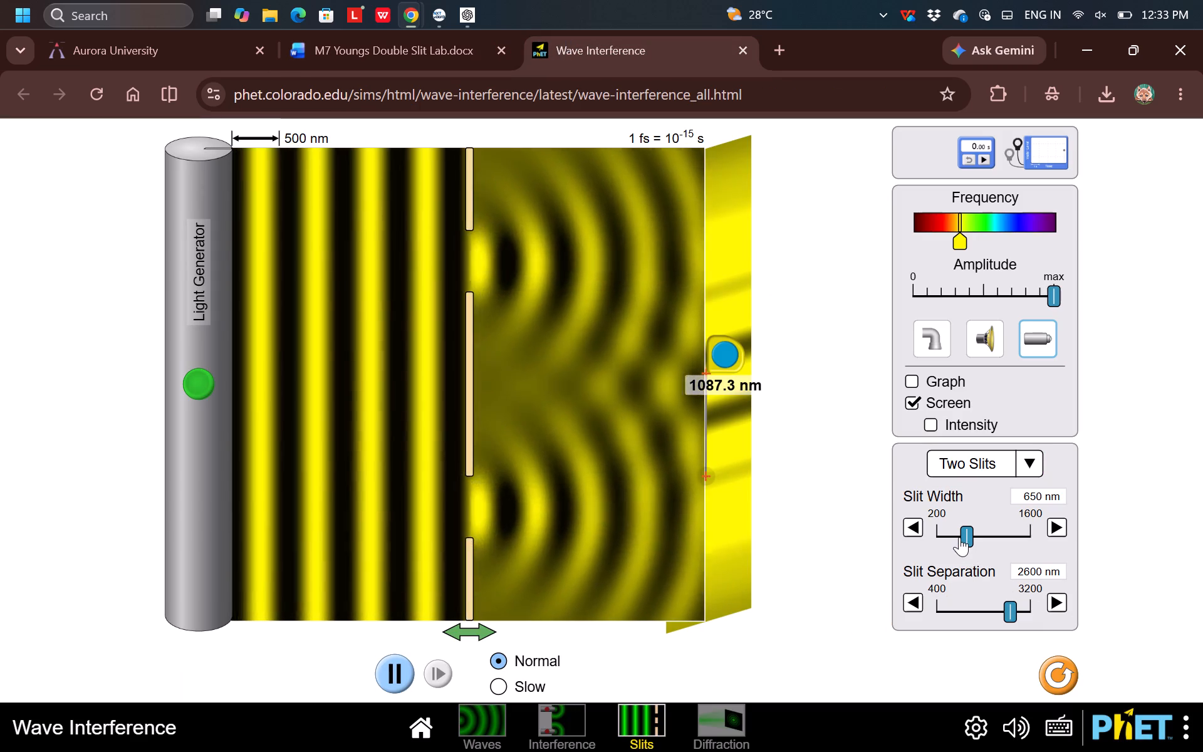
drag(965, 537, 910, 546)
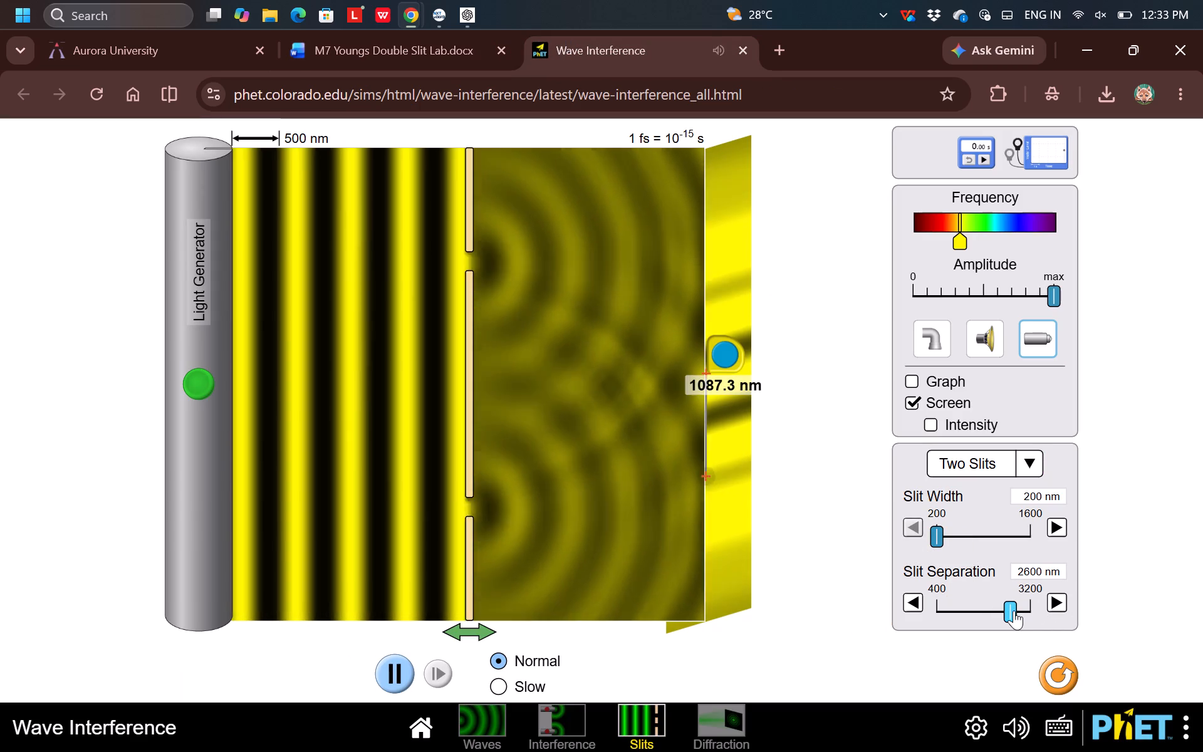
drag(1014, 611, 984, 616)
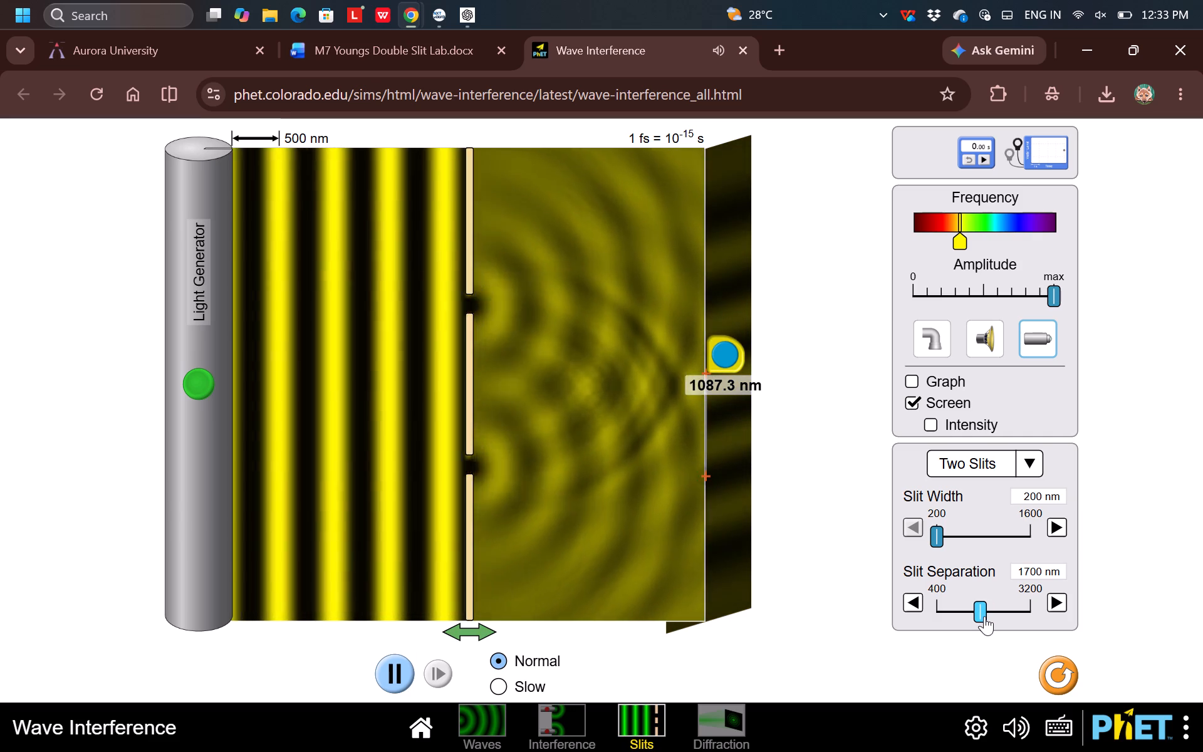
drag(984, 616, 977, 616)
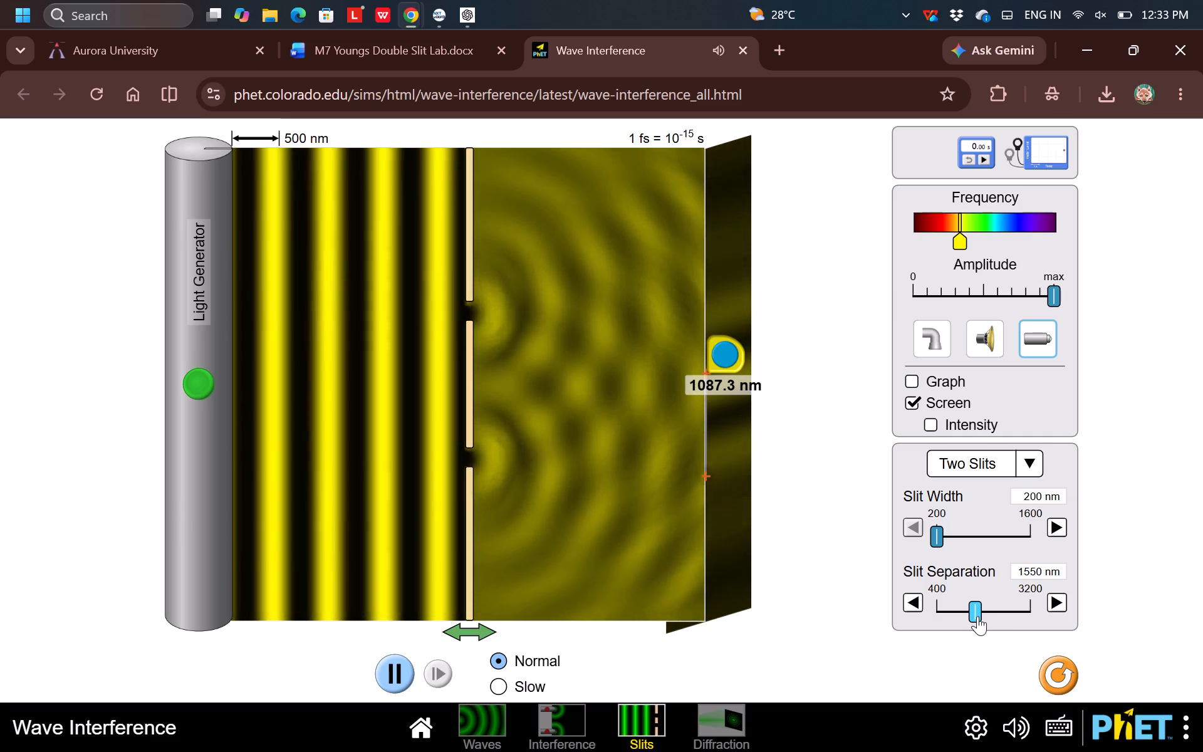
drag(977, 616, 977, 614)
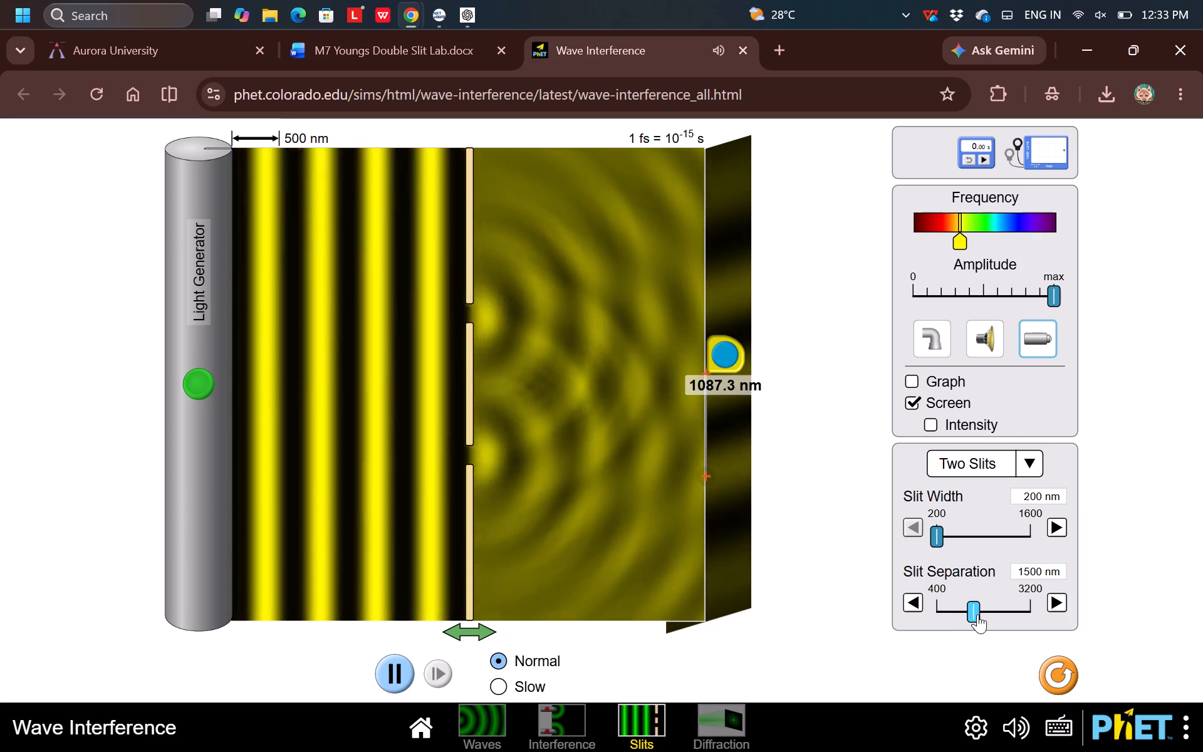
Return to the lab document and read its objective and experimental setup sections.
click(440, 39)
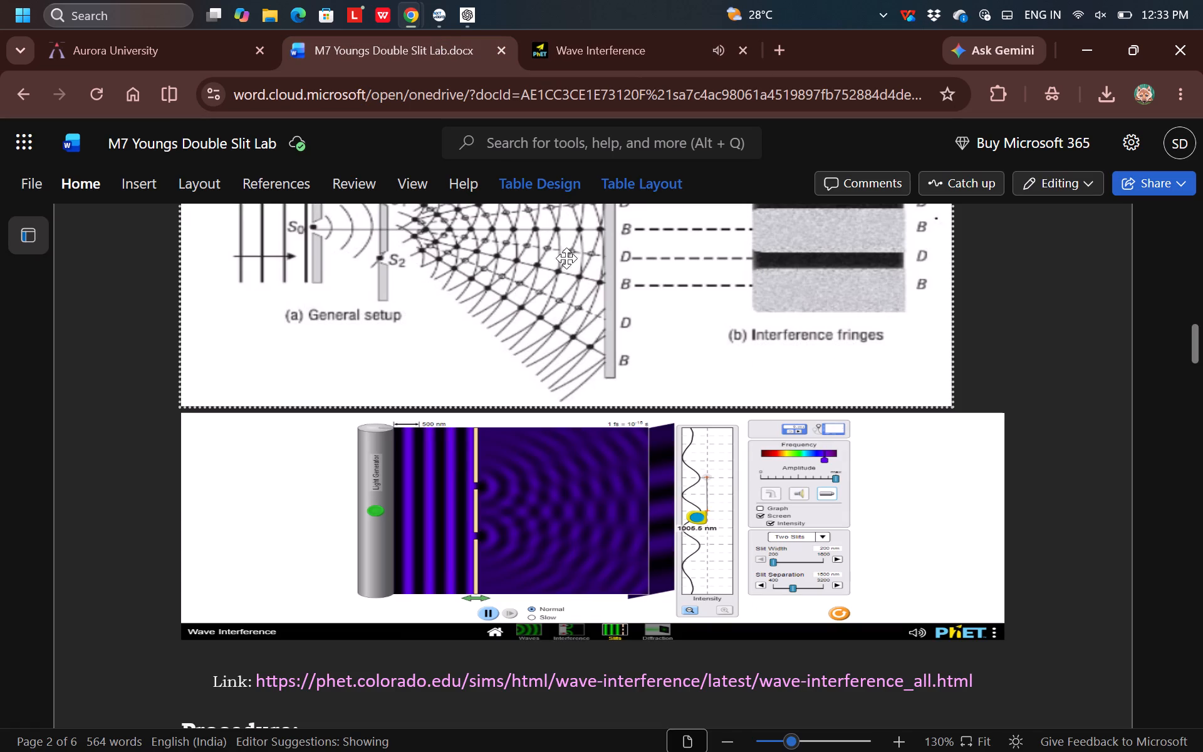
scroll(664, 415, up, 2)
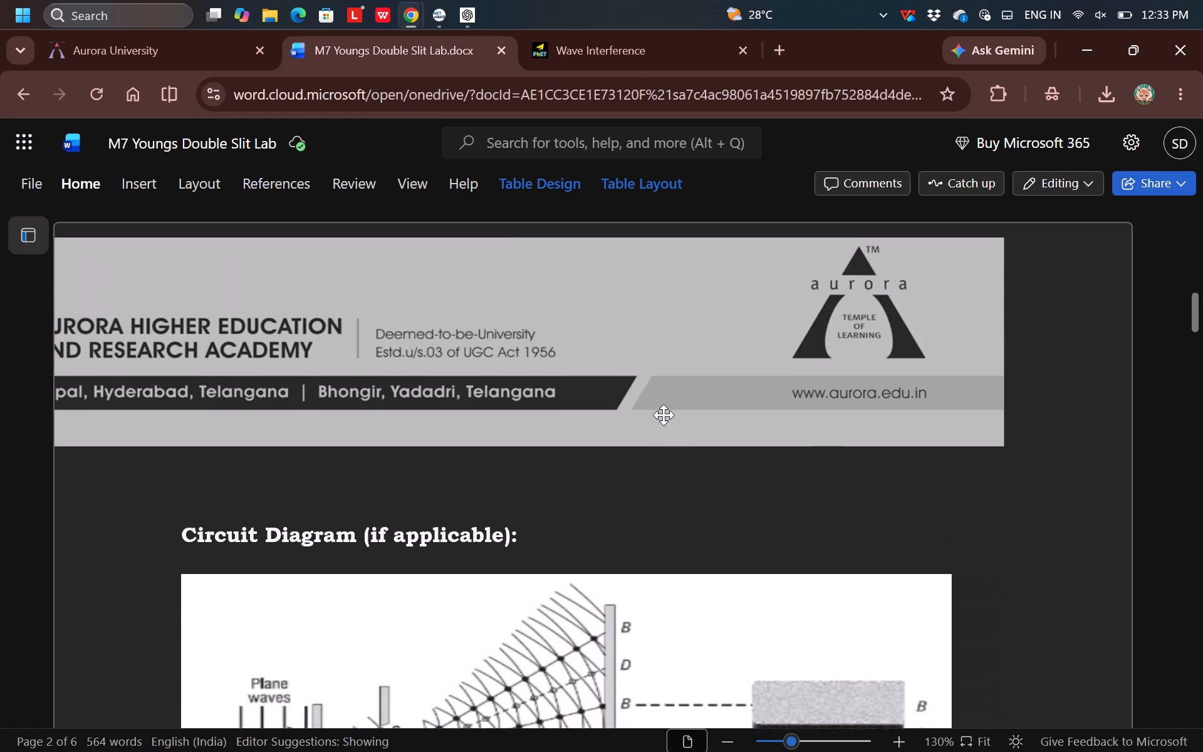
scroll(664, 415, up, 7)
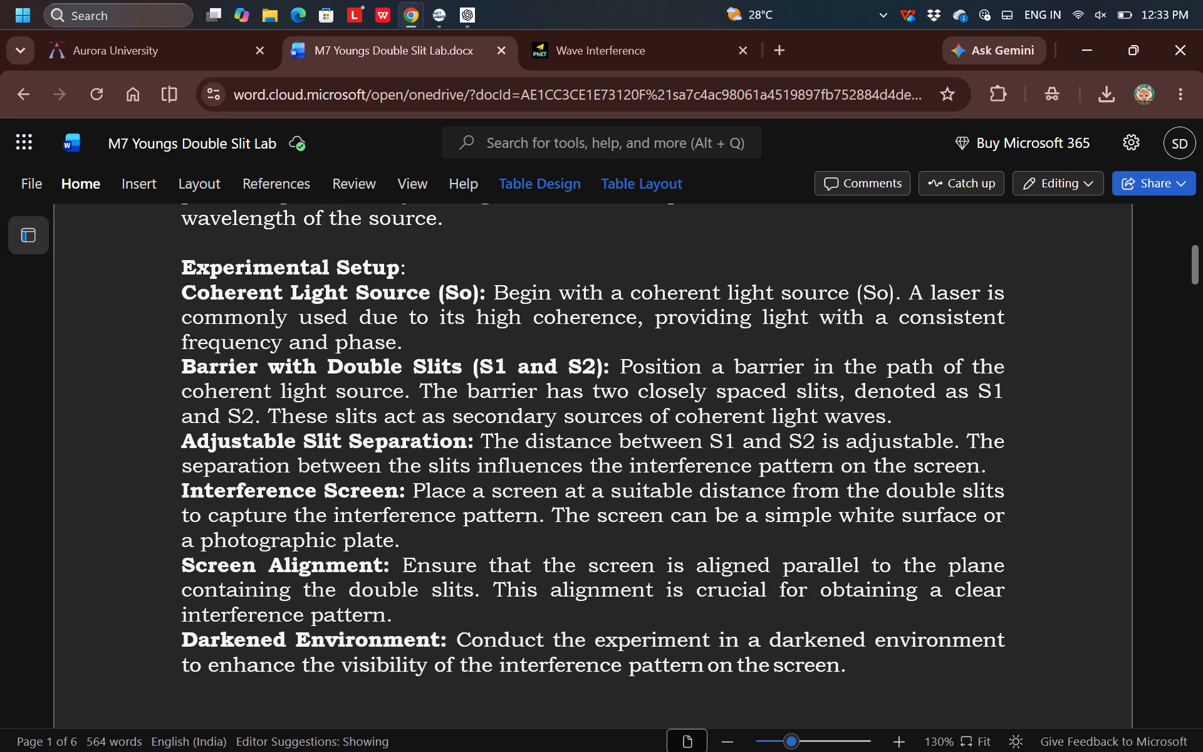
scroll(654, 659, down, 1)
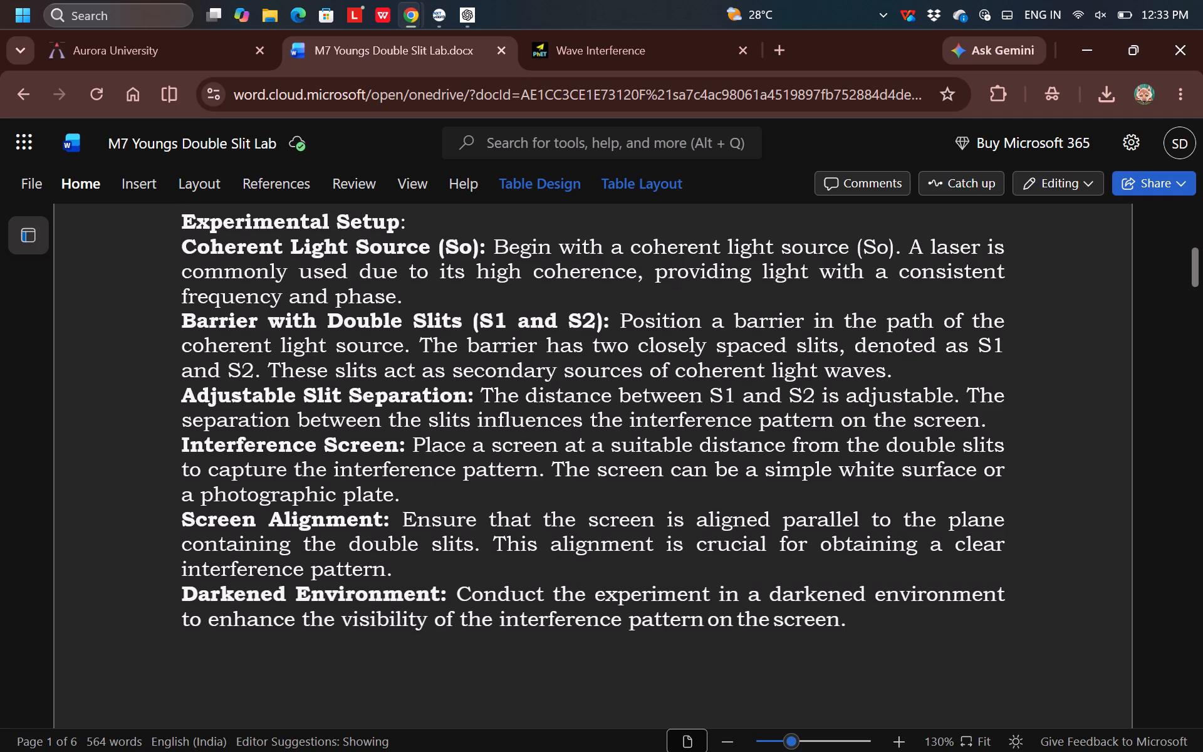
scroll(654, 659, up, 2)
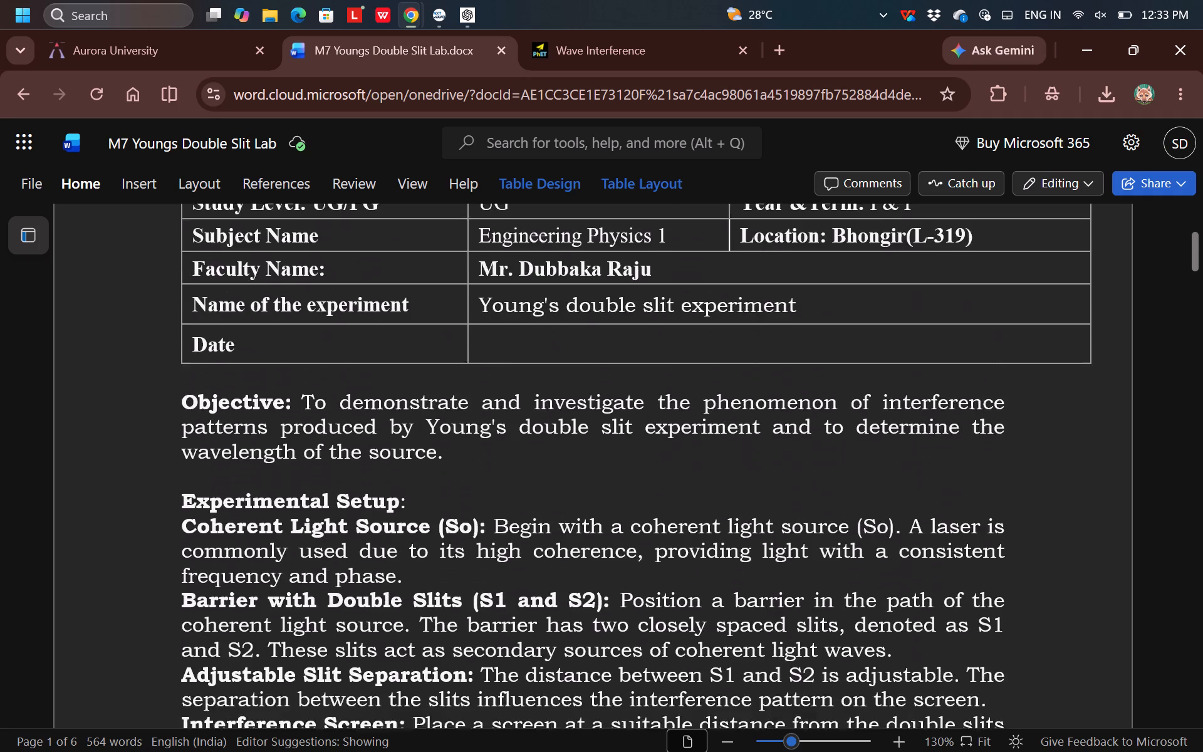
scroll(654, 659, up, 2)
scroll(654, 659, down, 6)
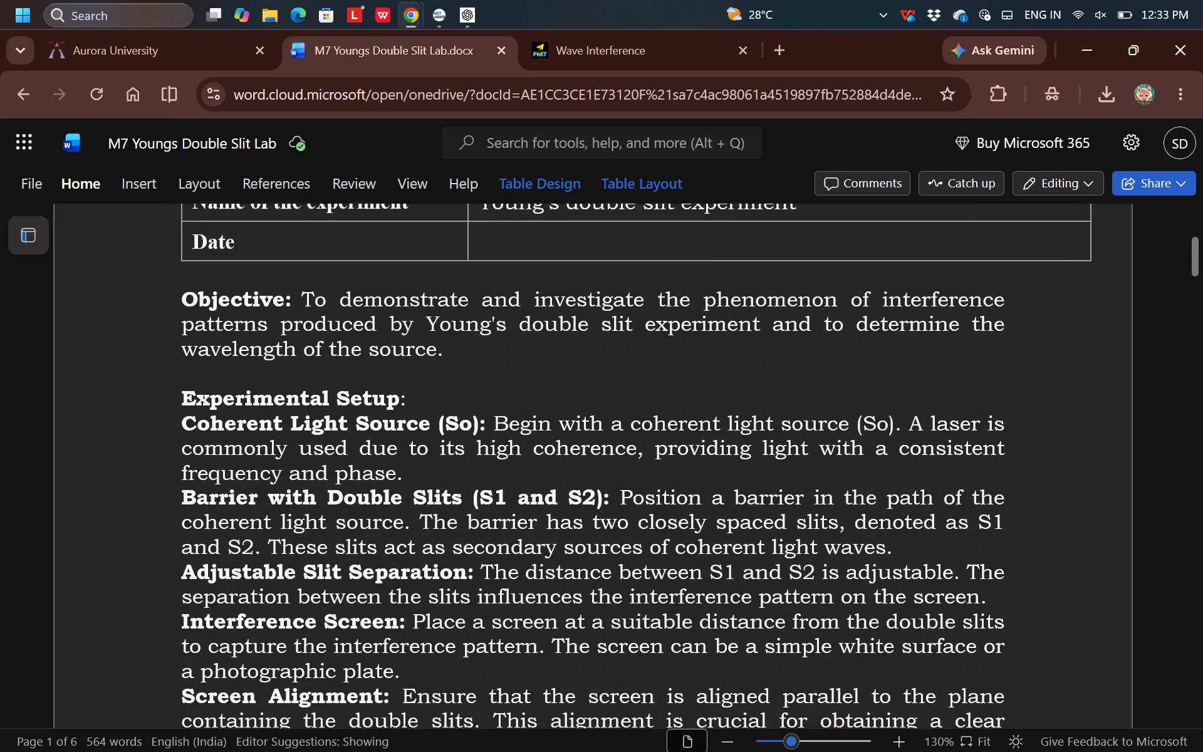
scroll(654, 659, down, 4)
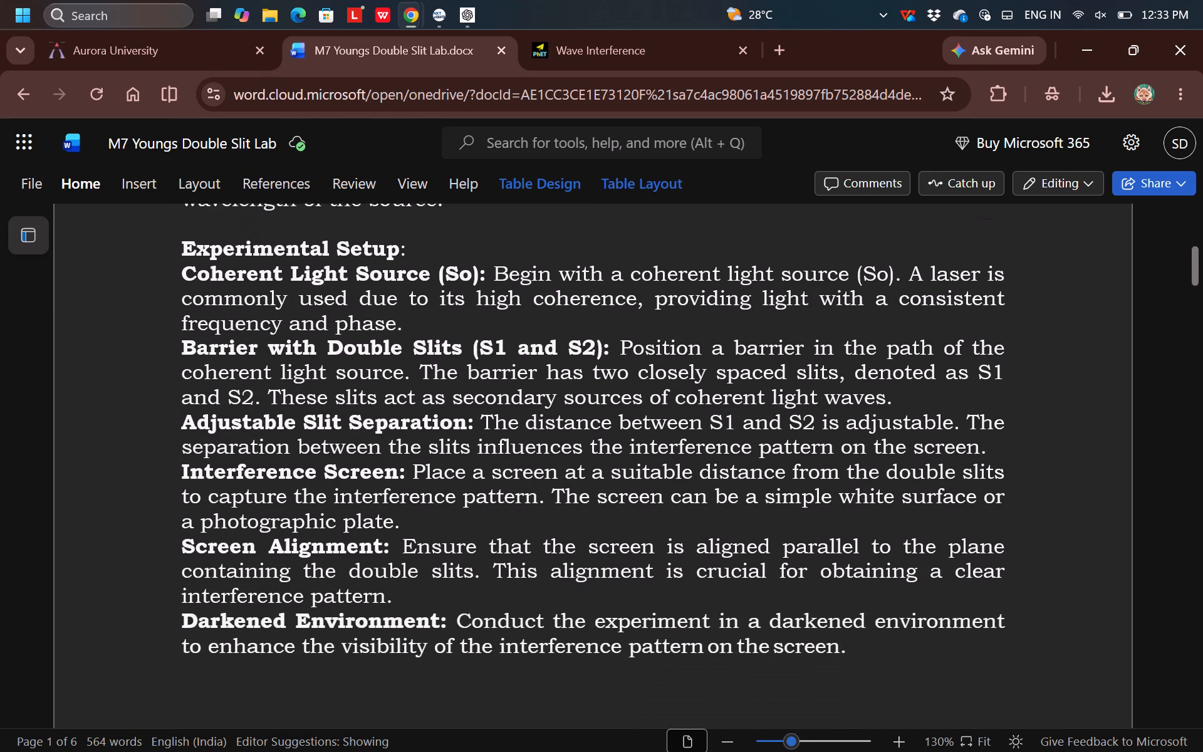
Read the lab document's diagram images, the Procedure list and the Data and Observations section.
scroll(654, 659, down, 8)
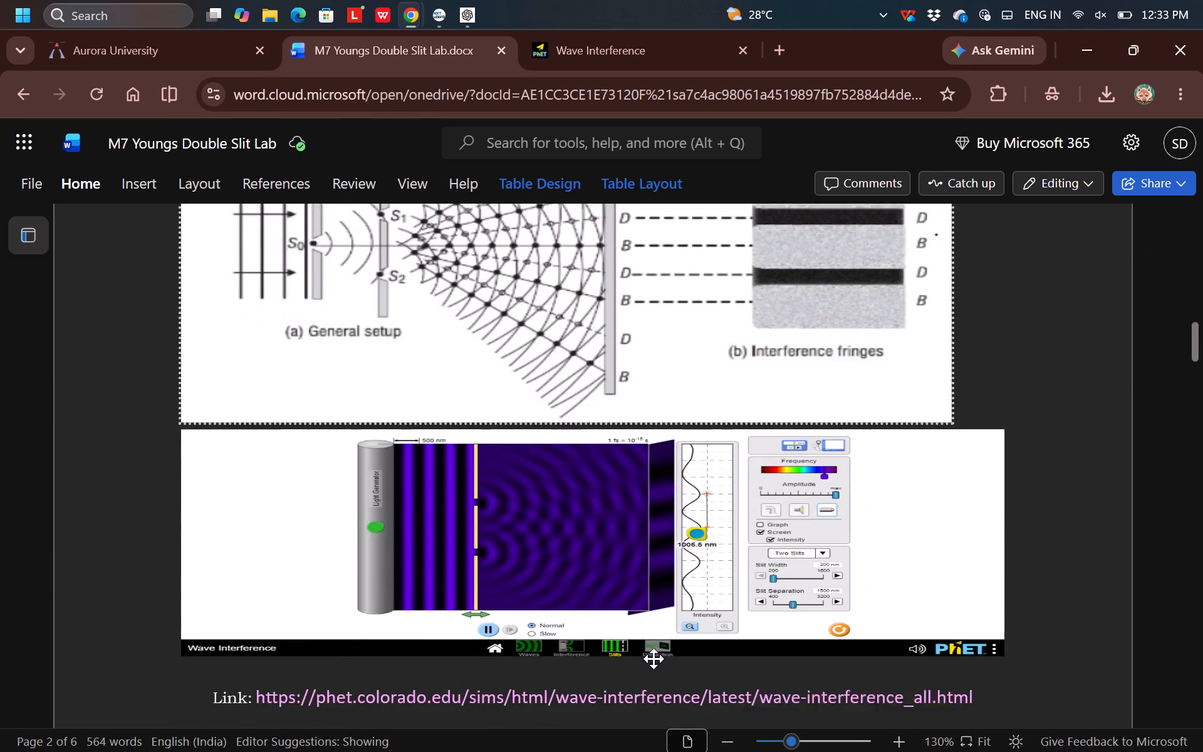
scroll(654, 659, down, 1)
scroll(654, 659, up, 1)
scroll(654, 659, down, 3)
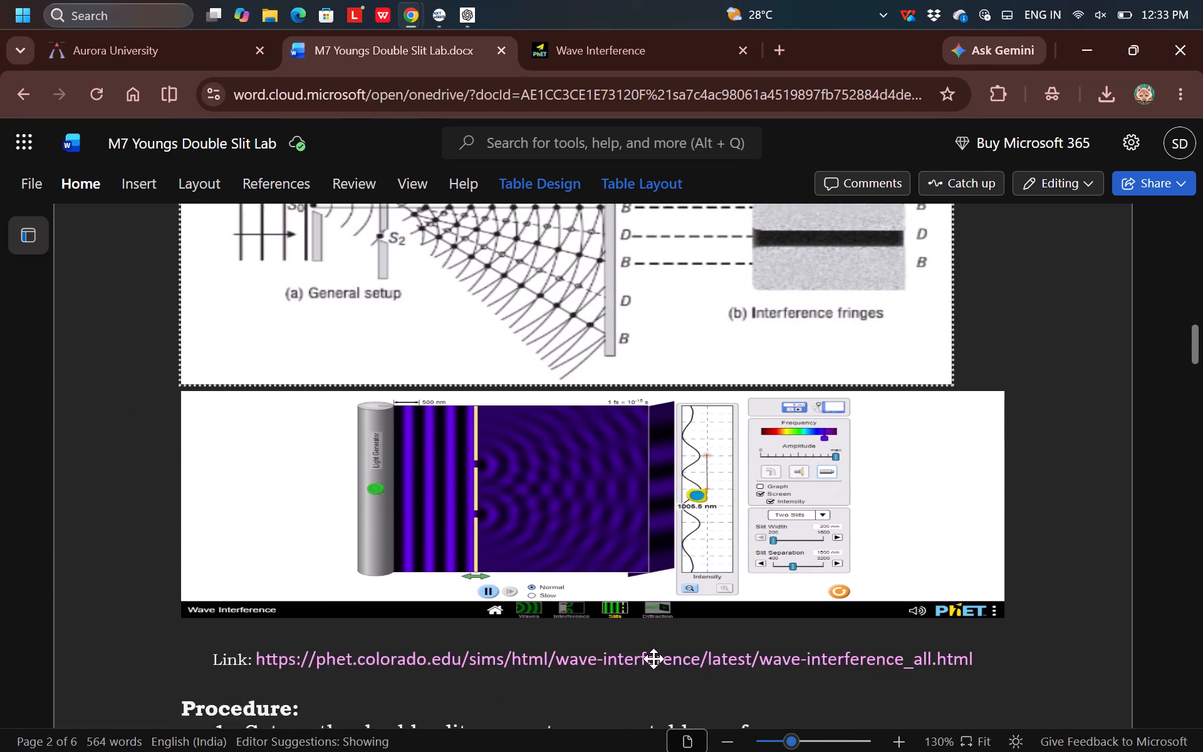
scroll(654, 659, down, 2)
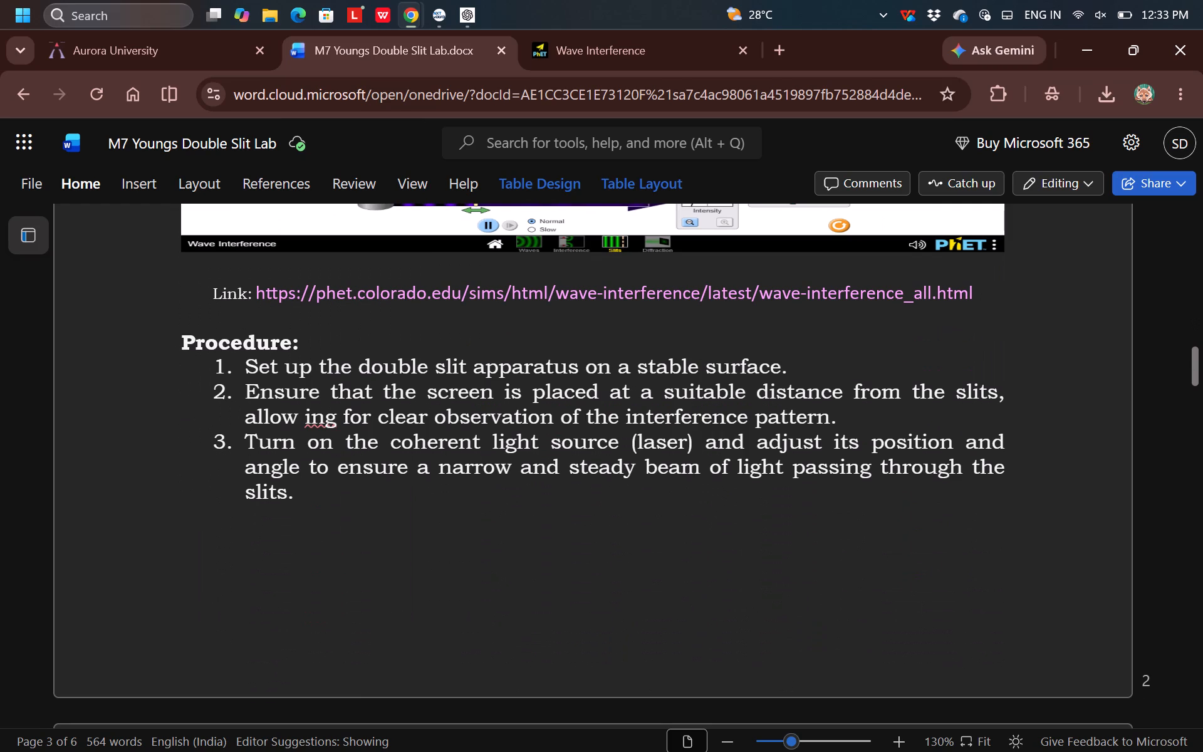
scroll(570, 530, down, 3)
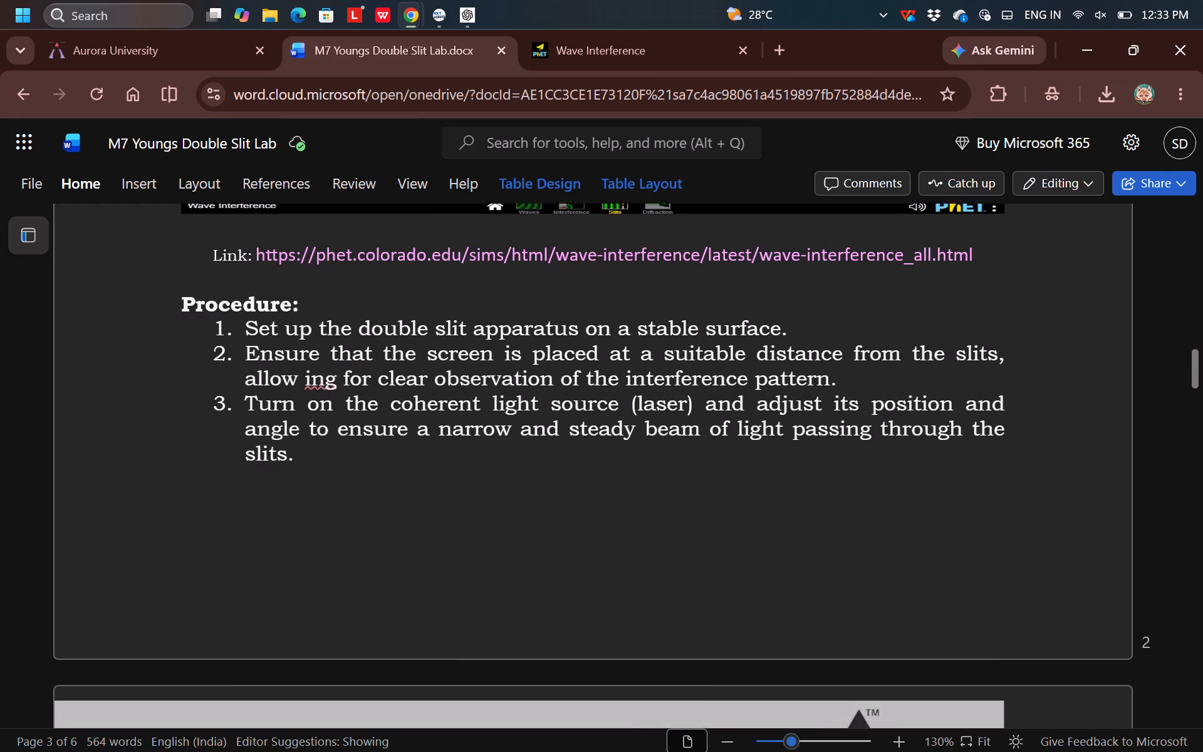
scroll(570, 530, down, 4)
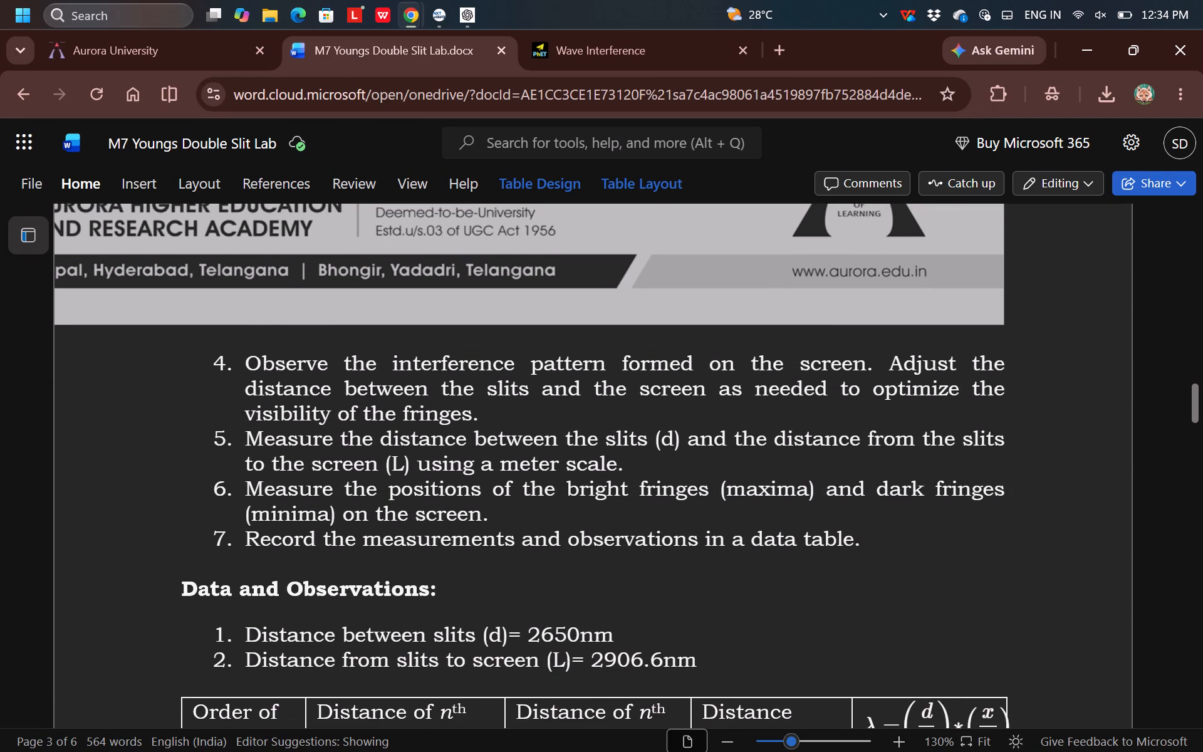
scroll(457, 583, down, 2)
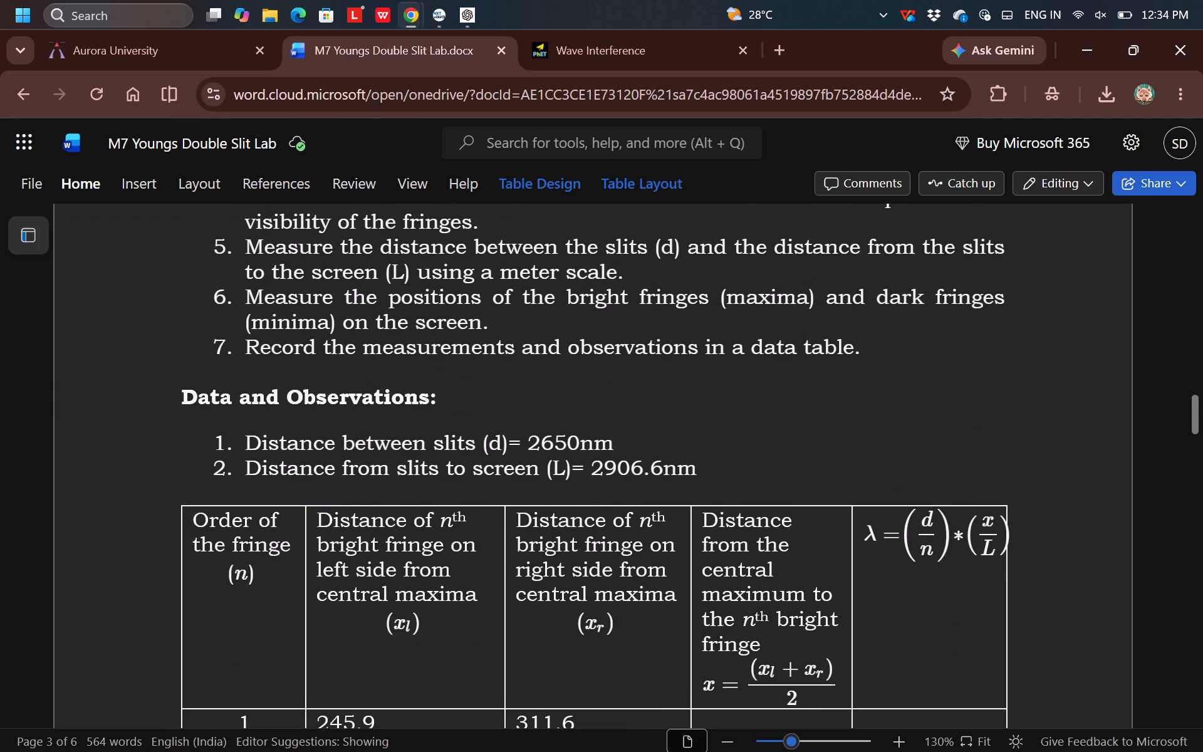
Delete the number for the distance between slits (d) under Data and Observations, keeping the nm unit.
drag(525, 444, 574, 449)
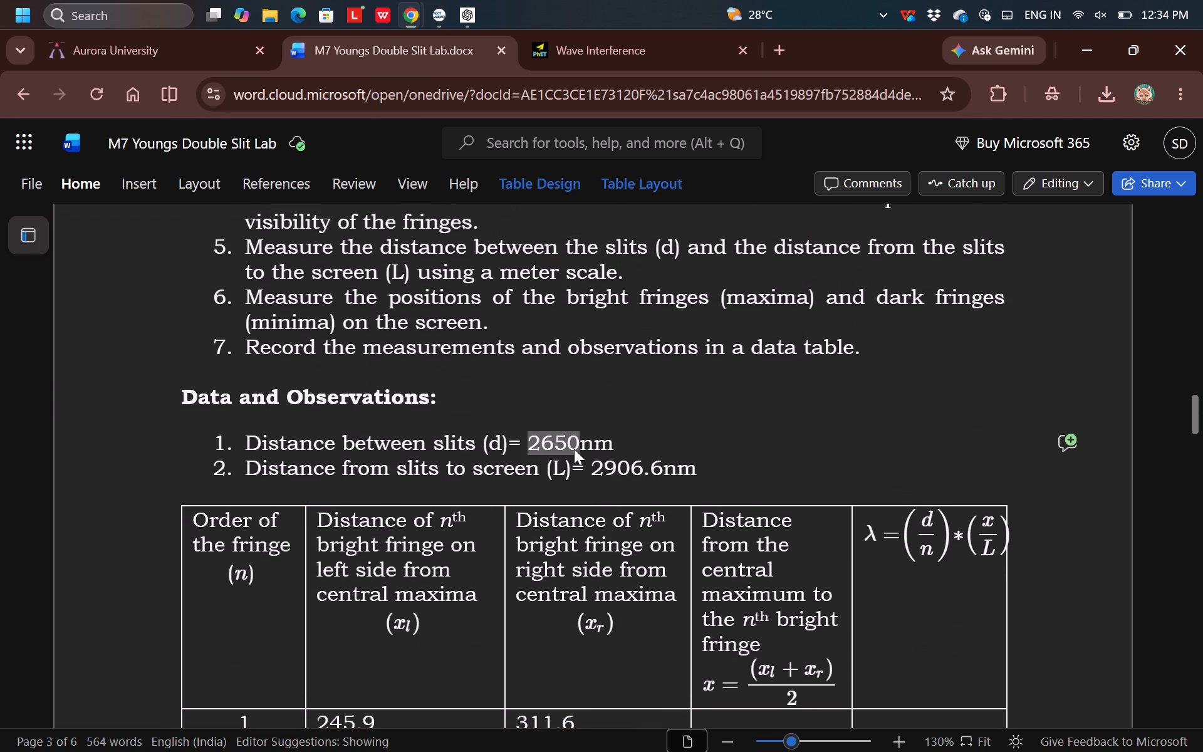
drag(574, 449, 575, 449)
click(575, 449)
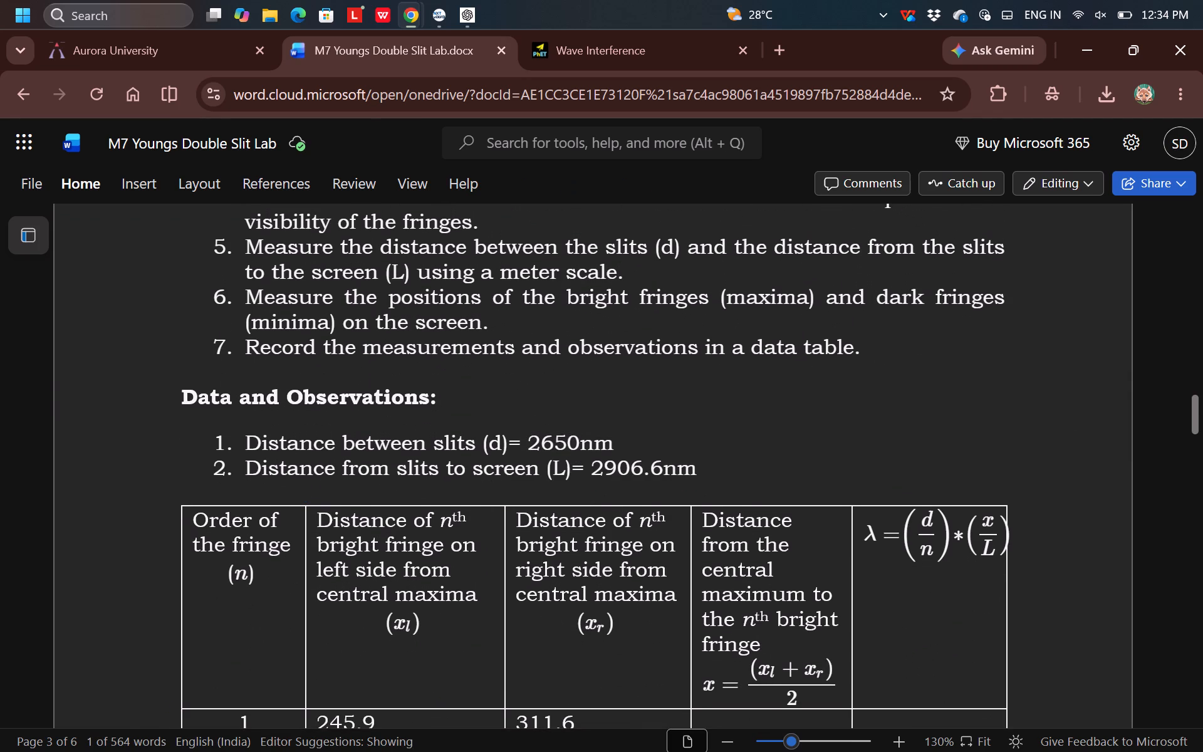
key(BackSpace)
key(BackSpace)
key(BackSpace)
key(BackSpace)
key(BackSpace)
key(space)
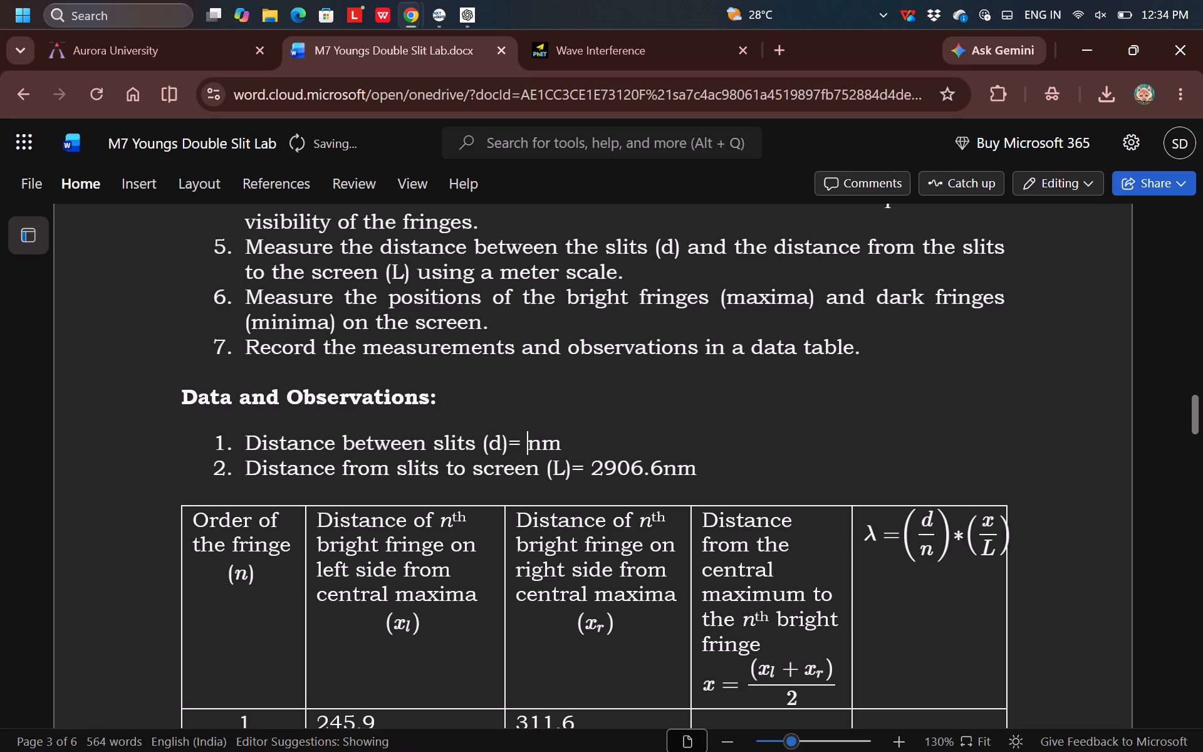
Delete the number for the distance from slits to screen (L), keeping the nm unit.
click(669, 472)
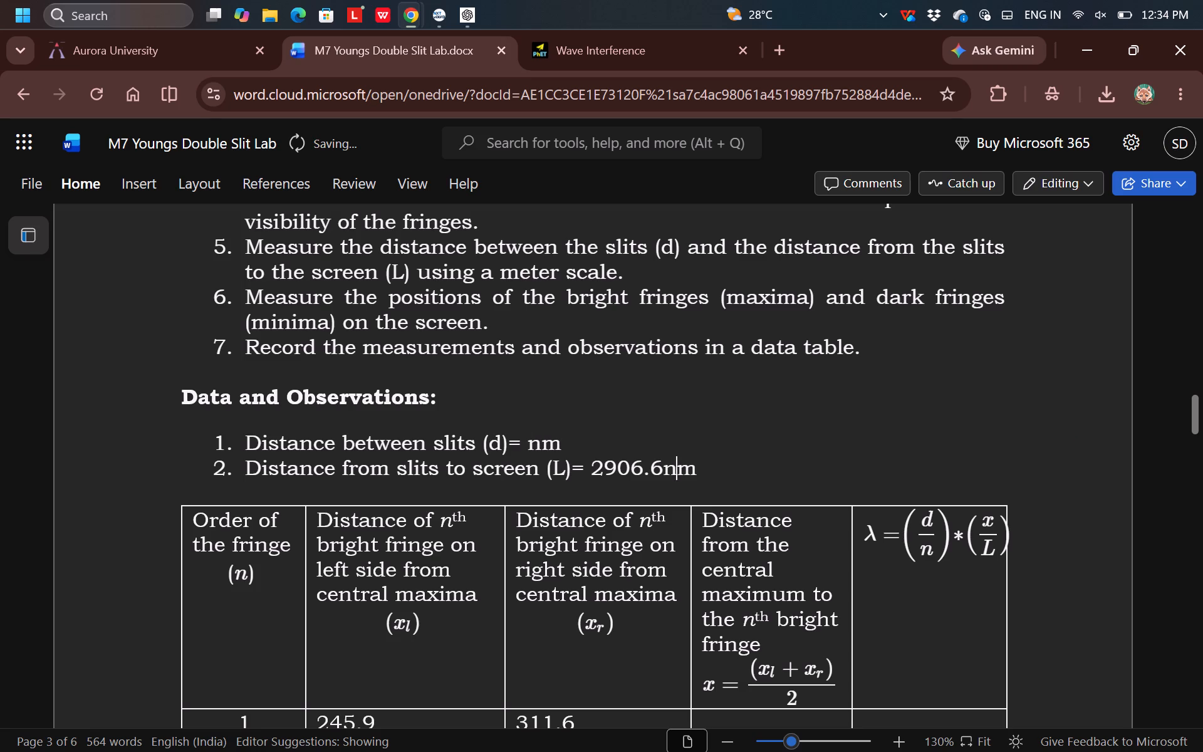
click(667, 472)
click(666, 467)
drag(666, 467, 654, 469)
click(692, 466)
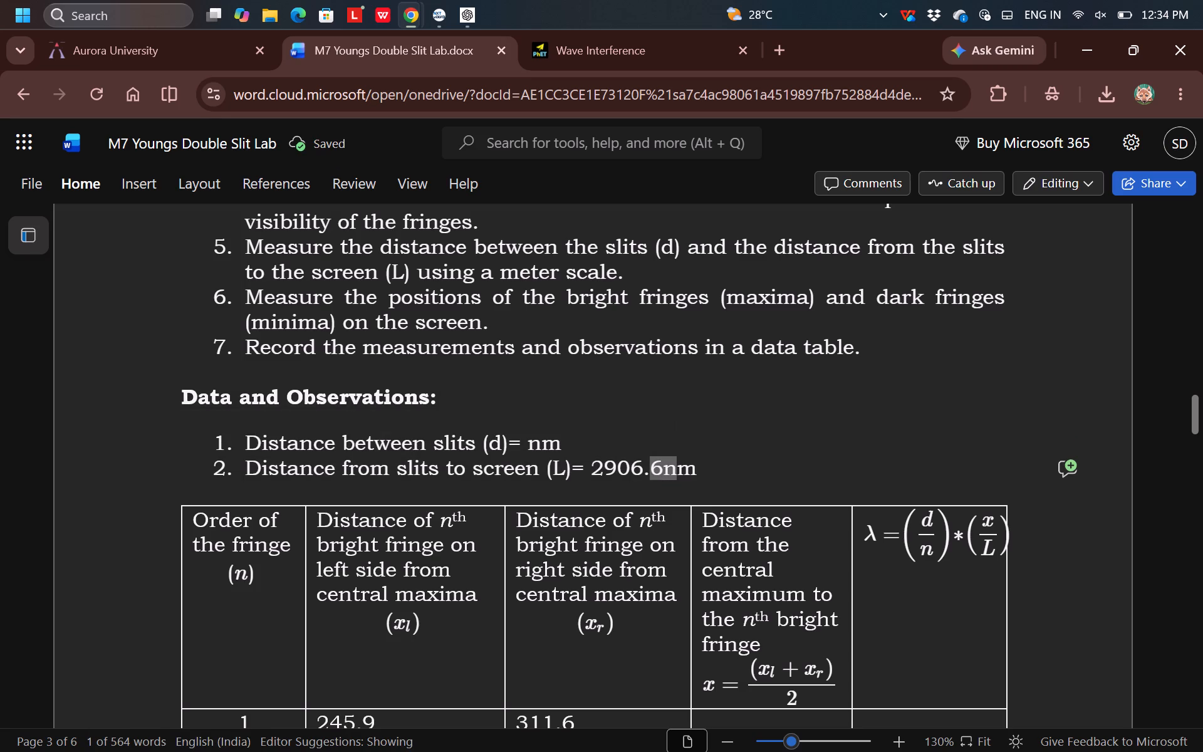
drag(659, 471, 630, 476)
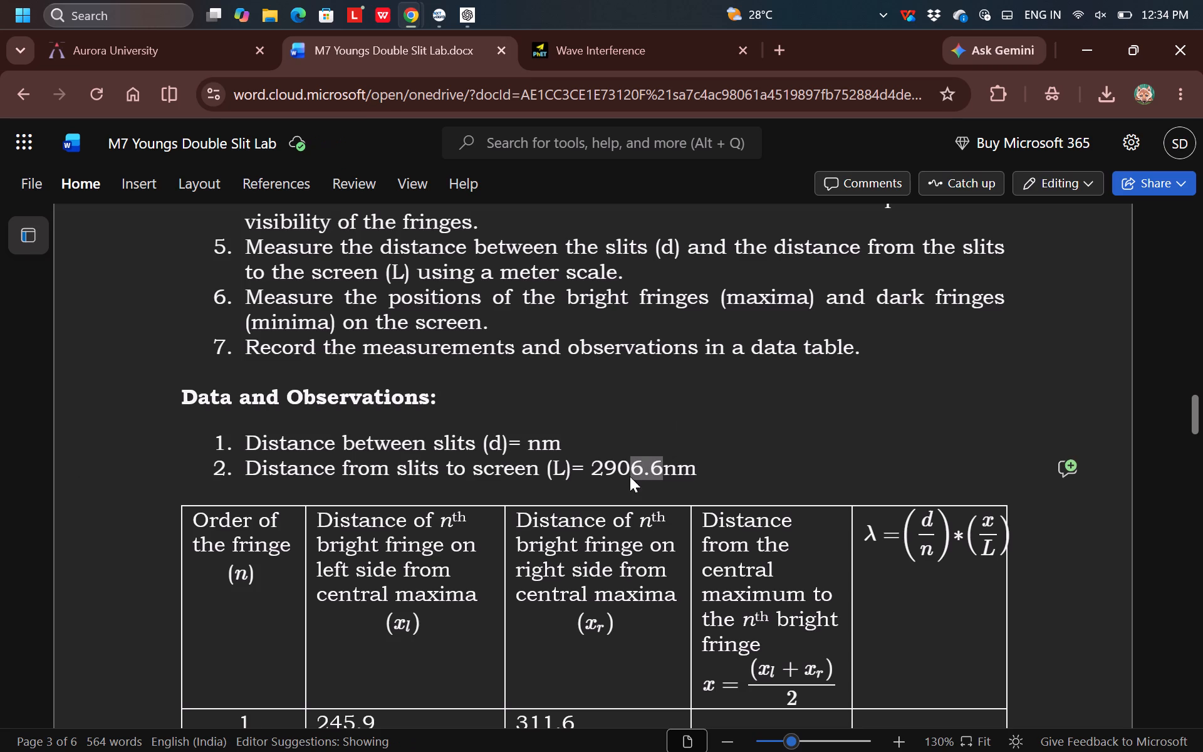
drag(630, 476, 593, 476)
key(BackSpace)
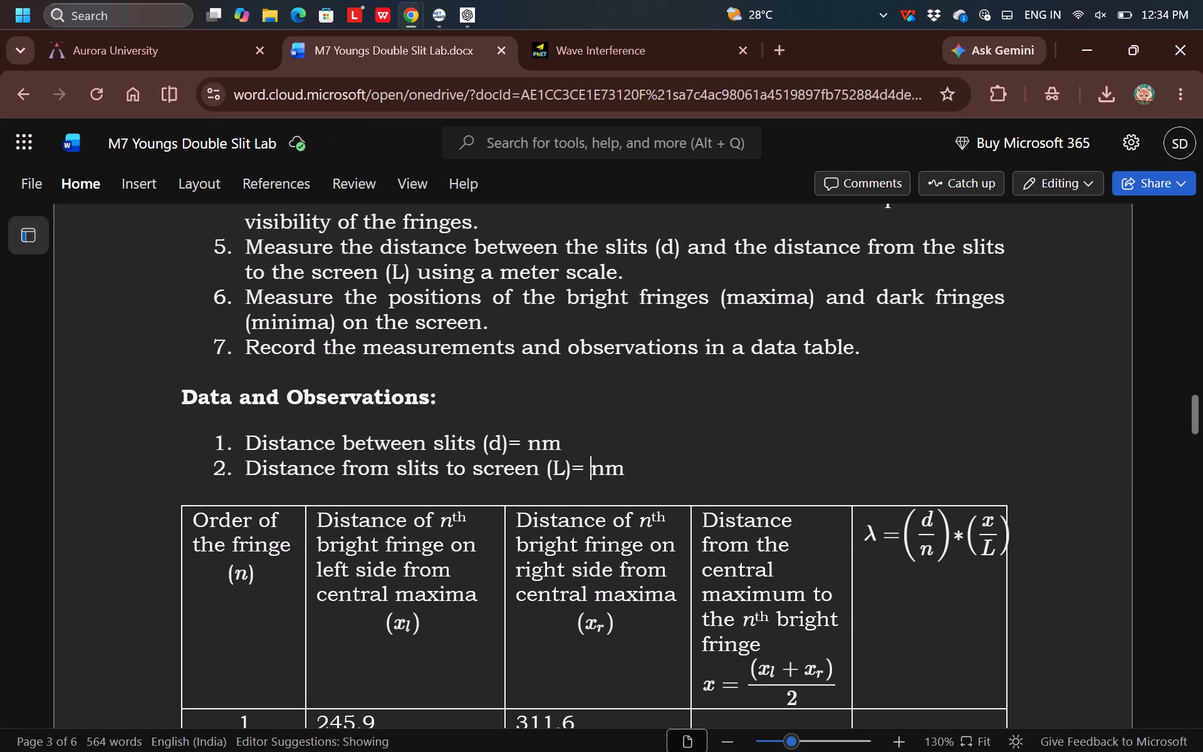
Clear all recorded left-side and right-side fringe distances for orders 1 to 3 from the observation table.
scroll(677, 541, down, 4)
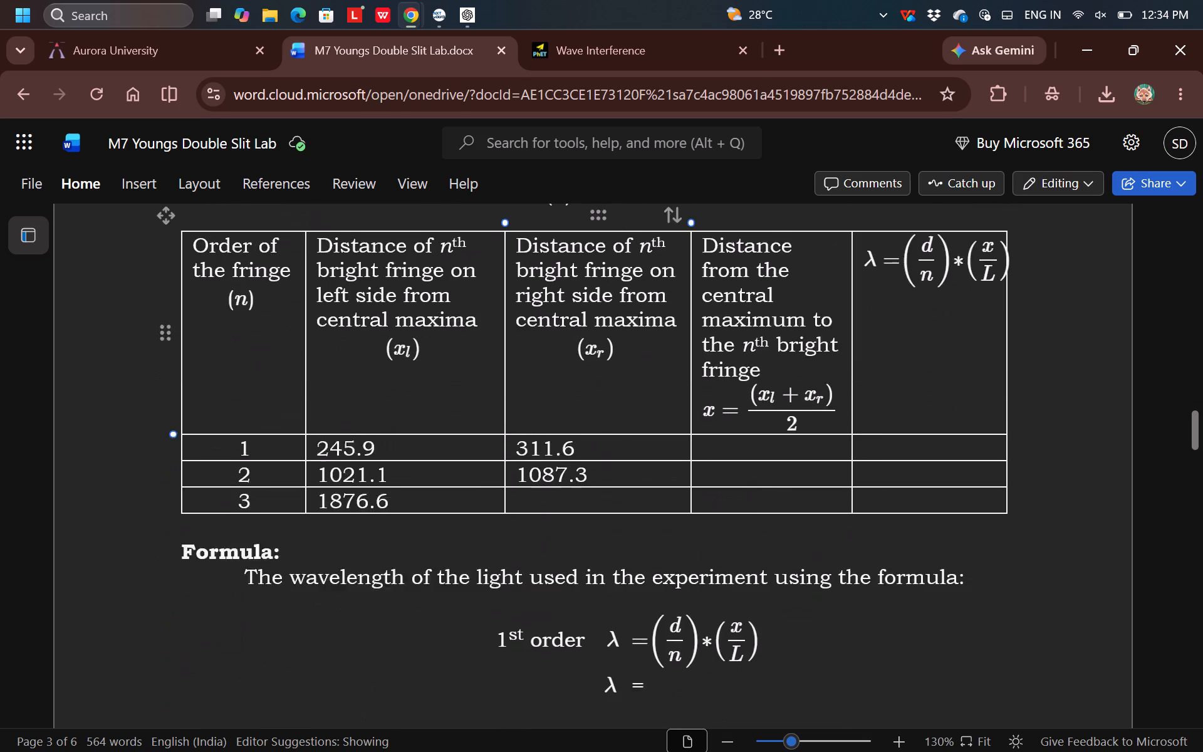
drag(597, 456, 528, 449)
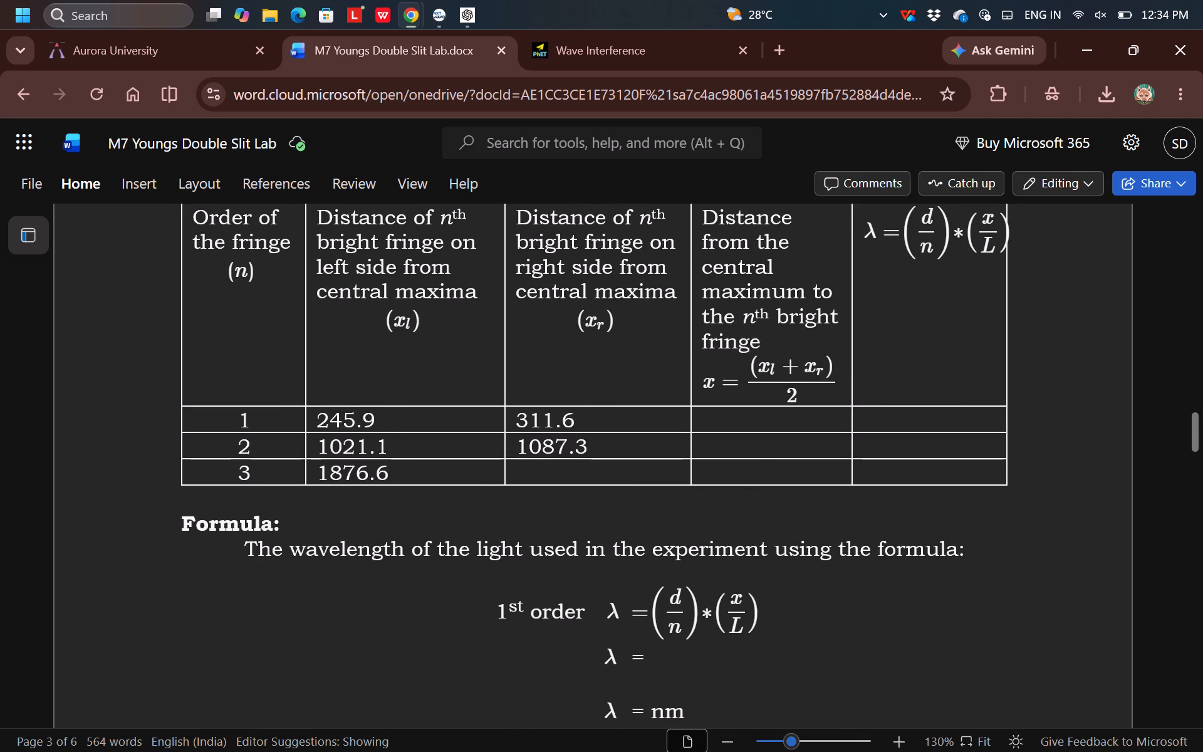
drag(593, 446, 513, 450)
key(BackSpace)
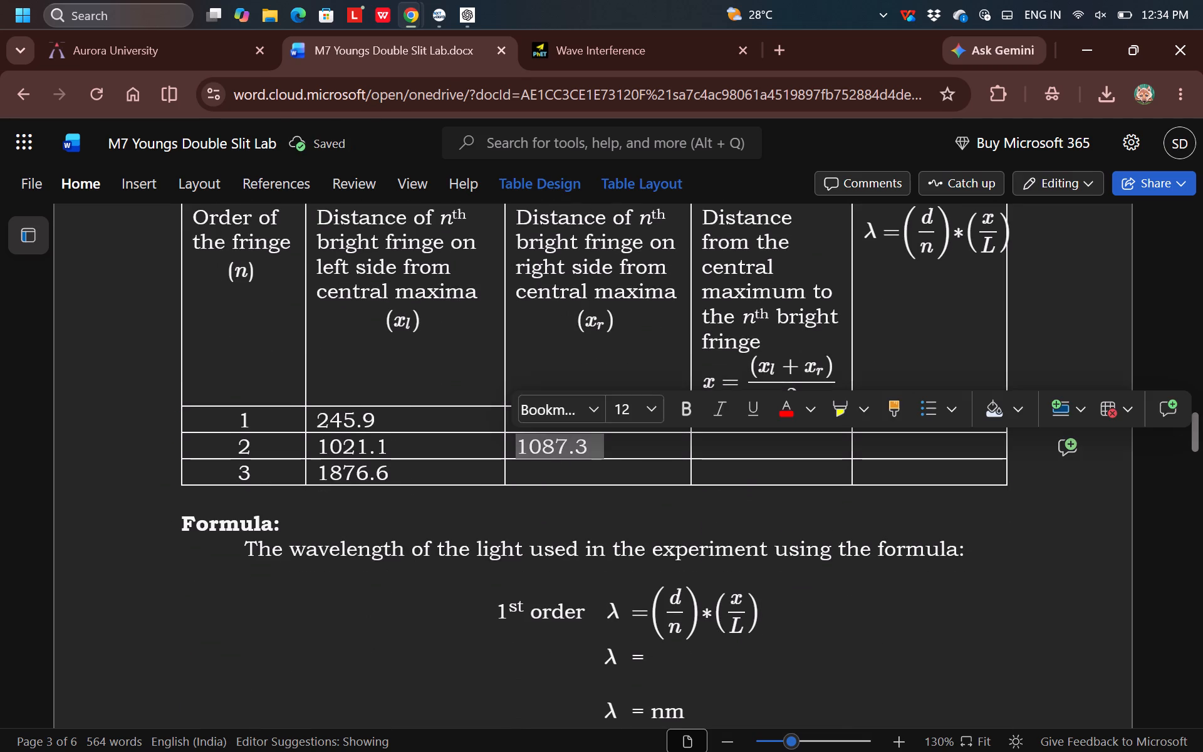
drag(592, 417, 508, 412)
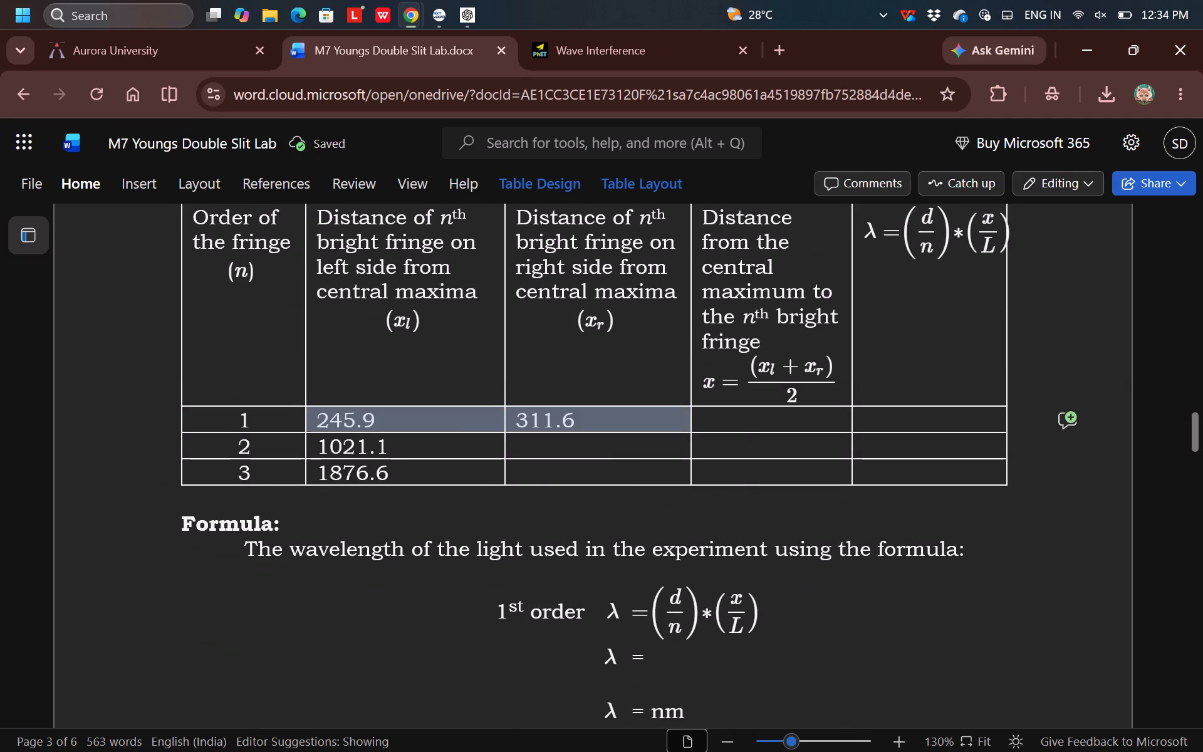
drag(508, 412, 519, 417)
key(BackSpace)
drag(389, 418, 322, 416)
key(BackSpace)
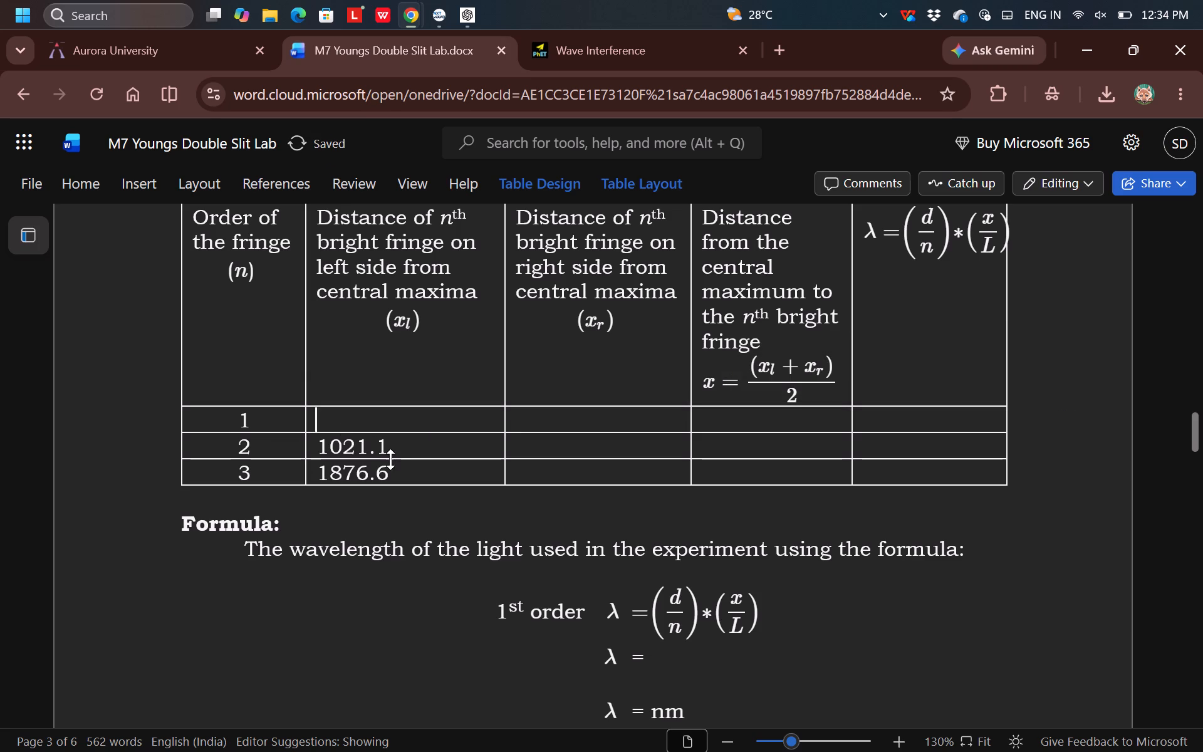
drag(397, 453, 322, 451)
key(BackSpace)
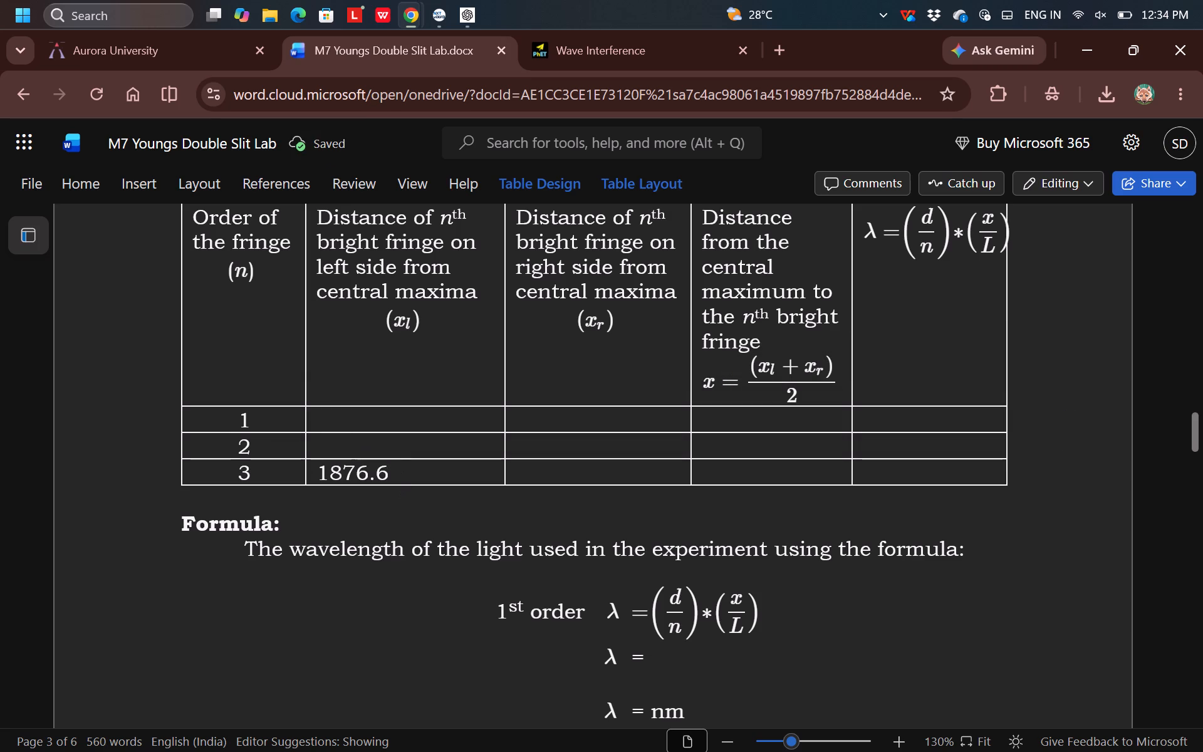
drag(398, 478, 319, 479)
key(BackSpace)
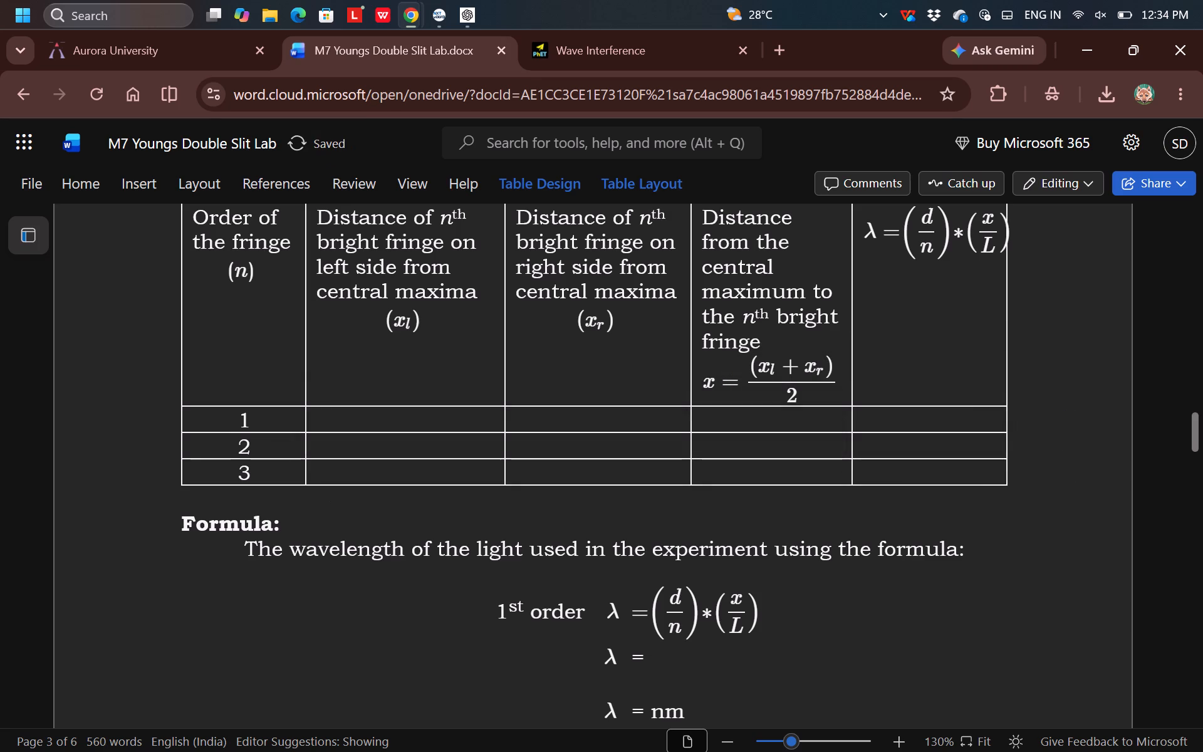
scroll(396, 587, down, 8)
scroll(396, 587, right, 1)
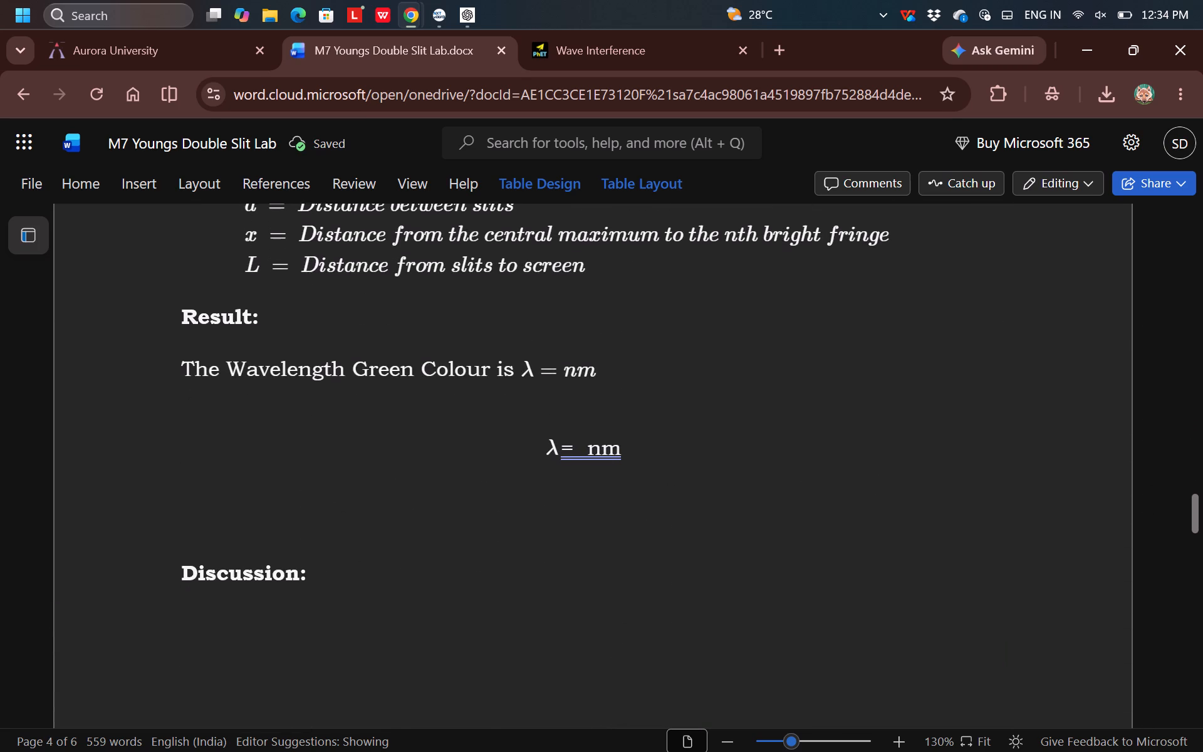
scroll(396, 587, right, 1)
scroll(396, 587, up, 10)
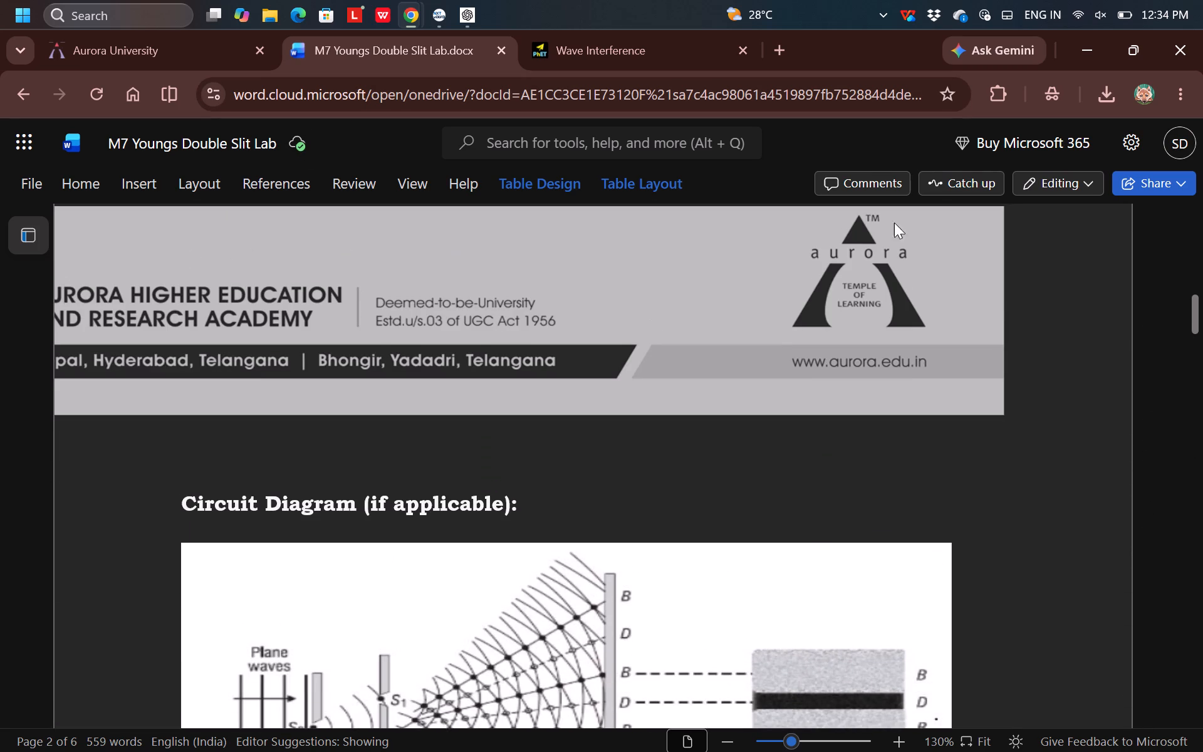
click(1137, 174)
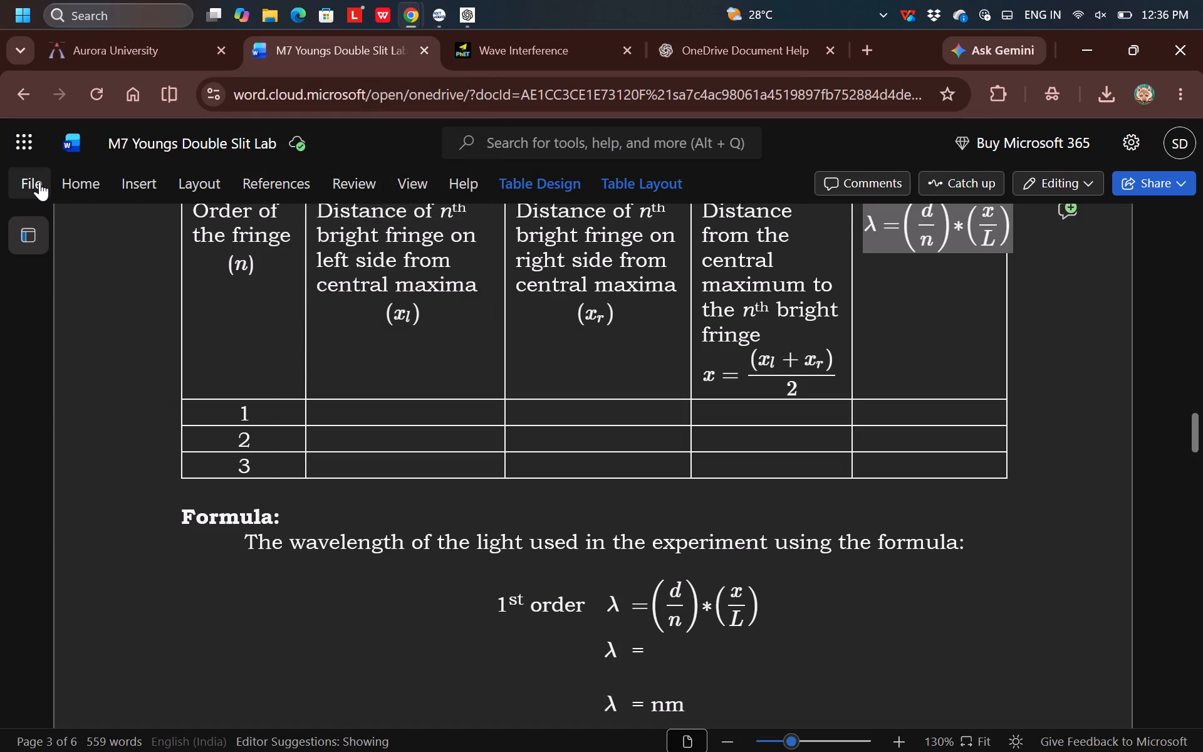
Download another copy of the M7 Youngs Double Slit Lab document as a Word file to this device.
click(39, 182)
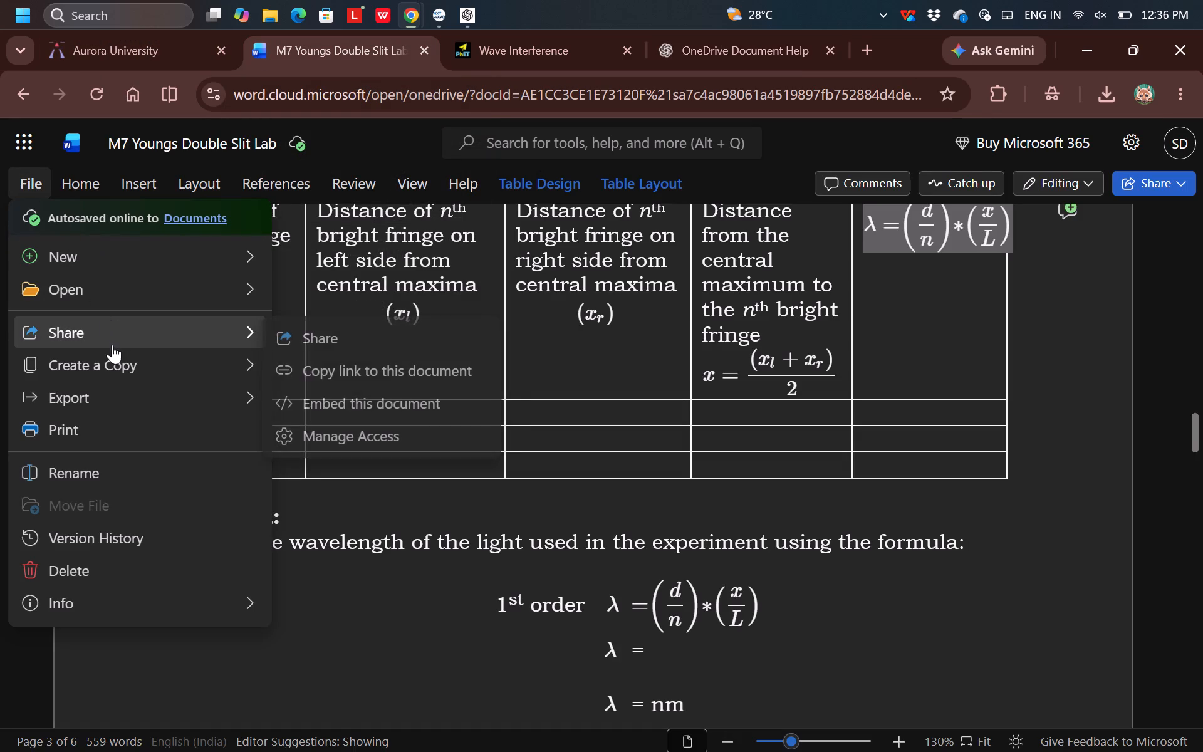
click(303, 389)
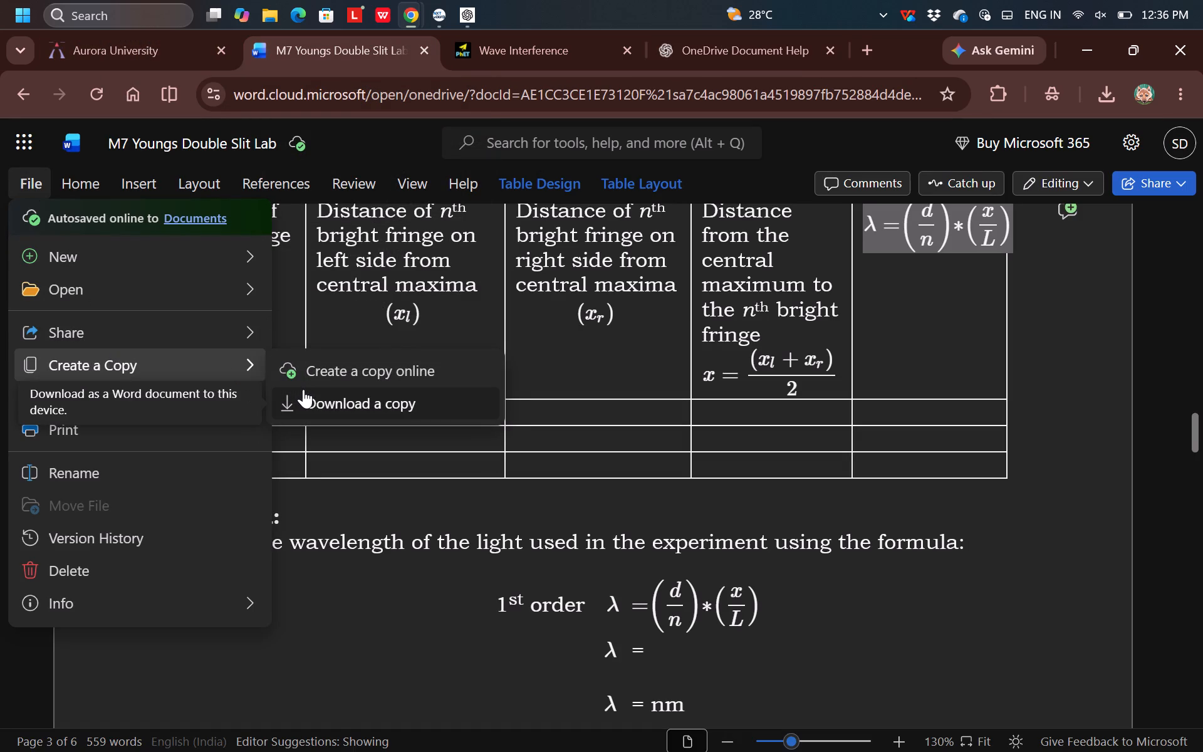
click(565, 466)
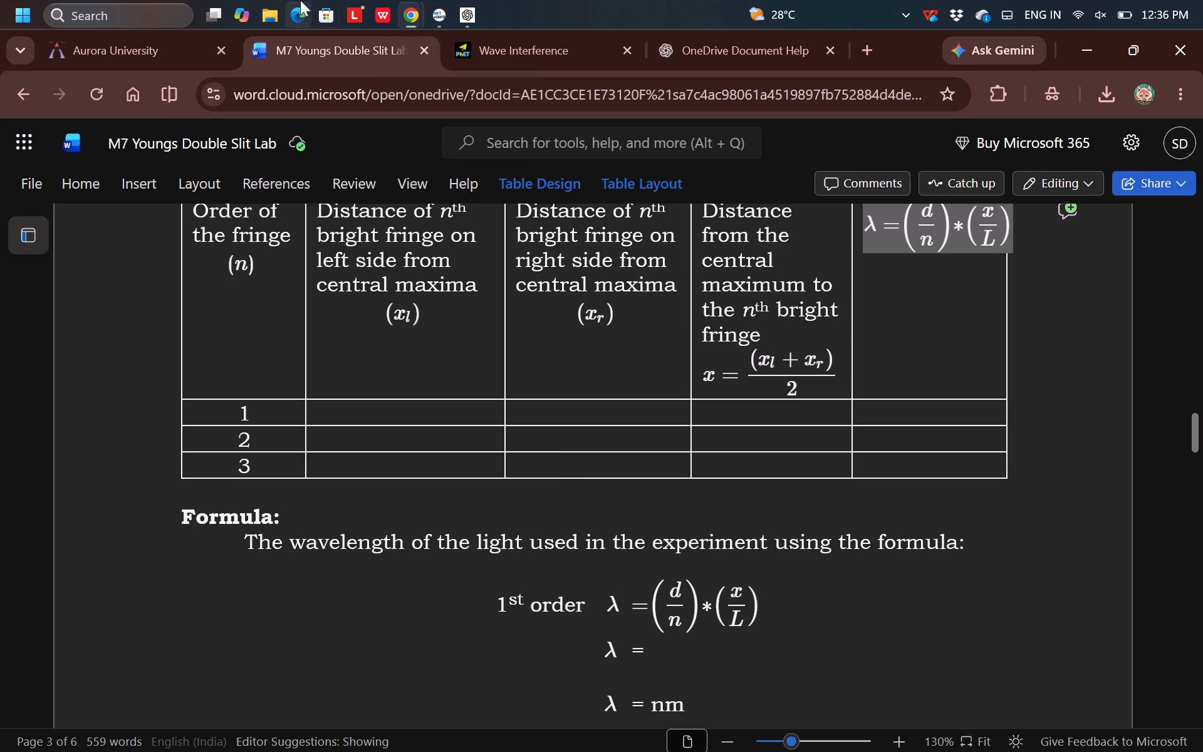
Open a new browser tab alongside the lab document.
click(863, 45)
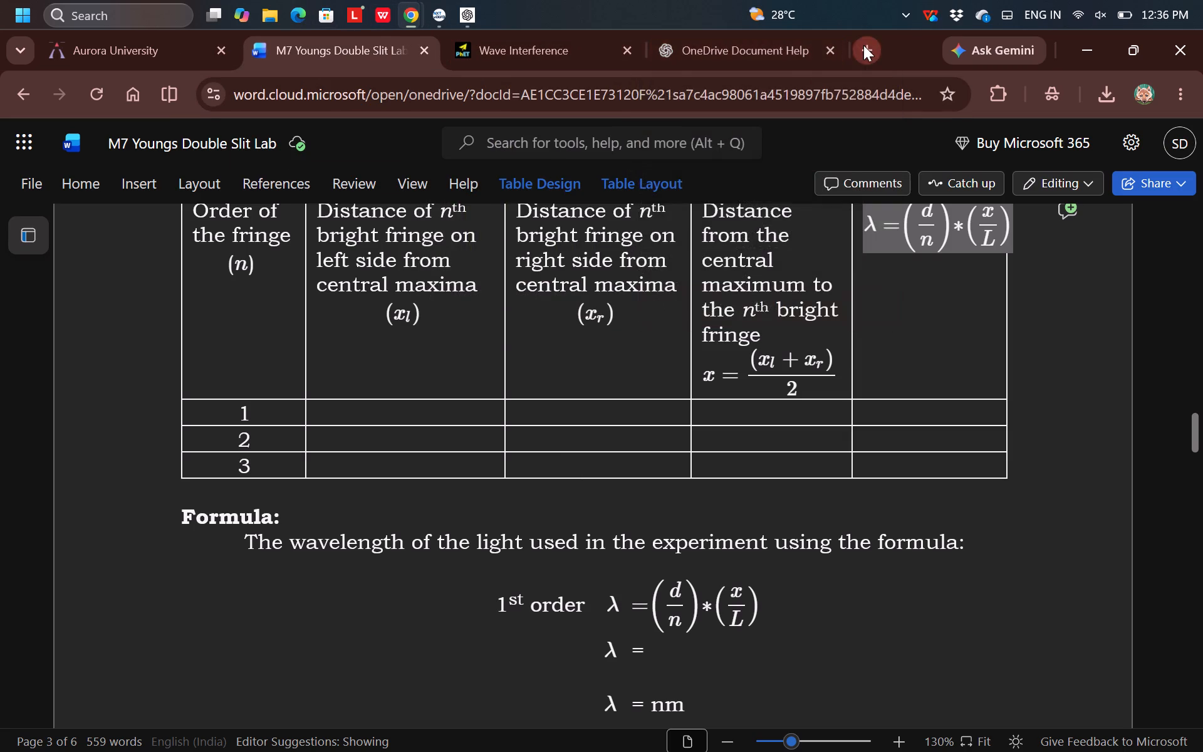